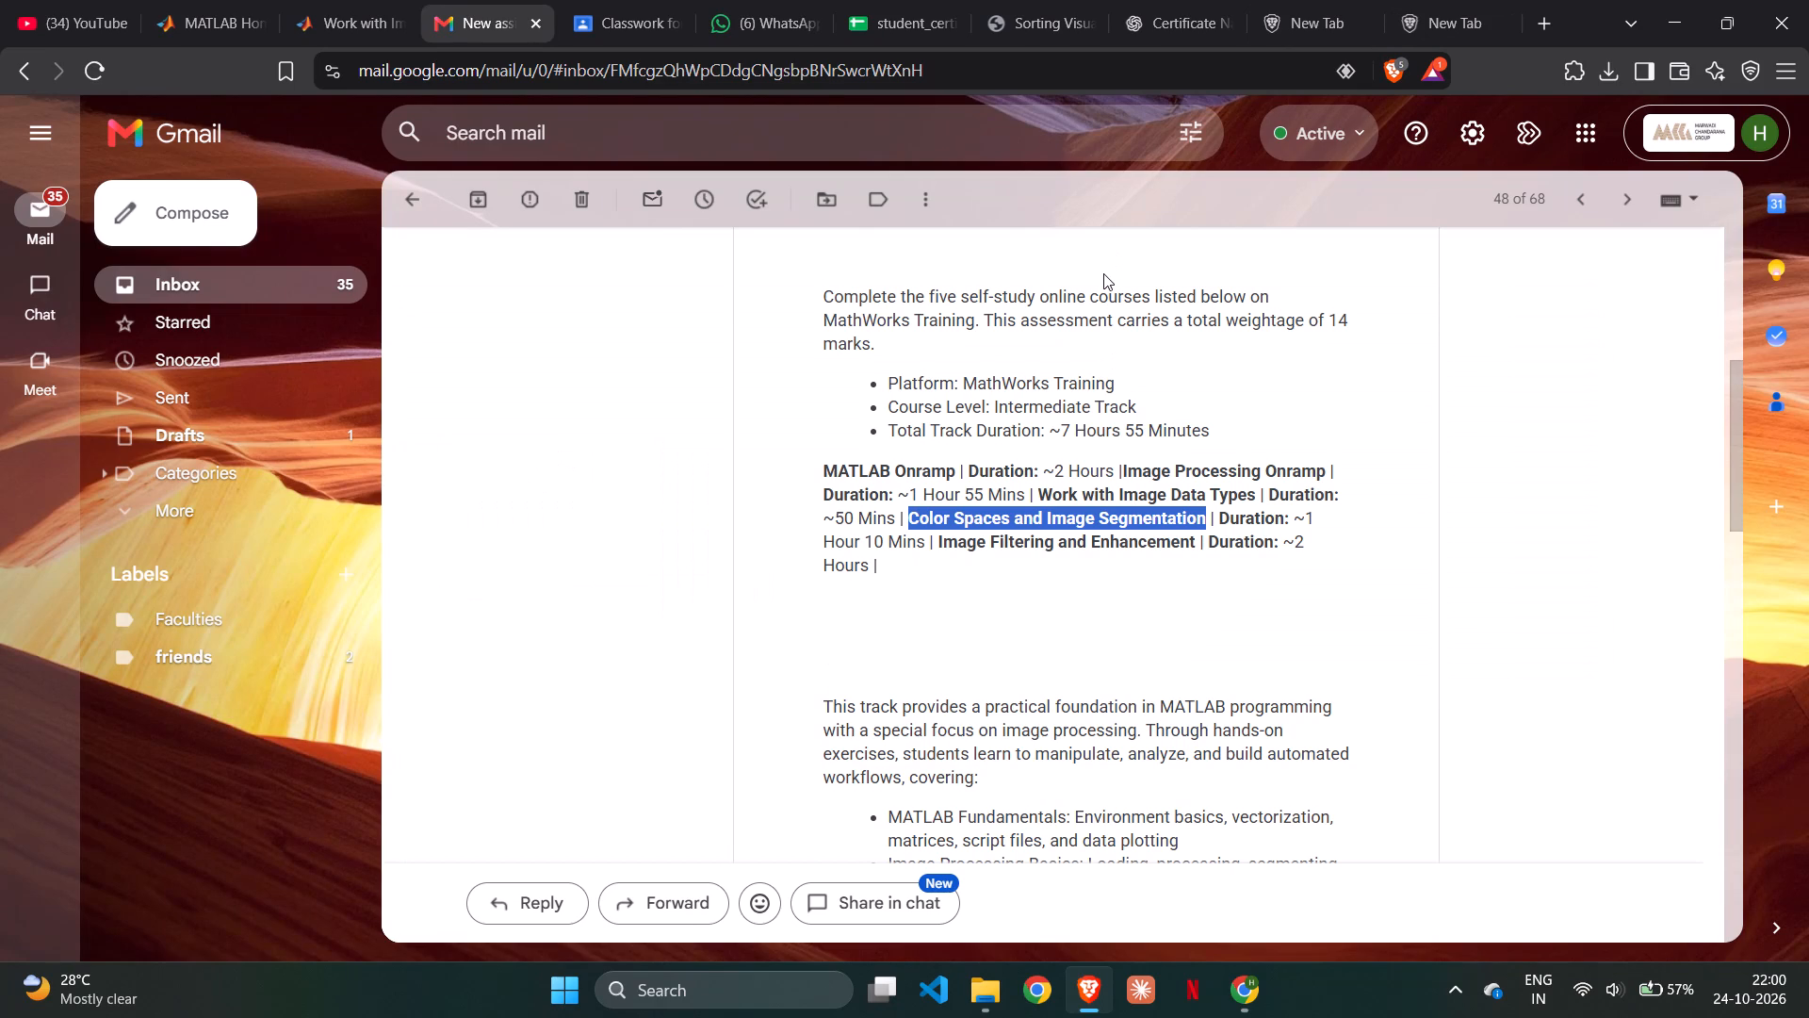
# Copy the course title "Work with Image Data Types" from the course list in the assignment email.
pyautogui.moveTo(1040, 493); pyautogui.dragTo(1165, 484)
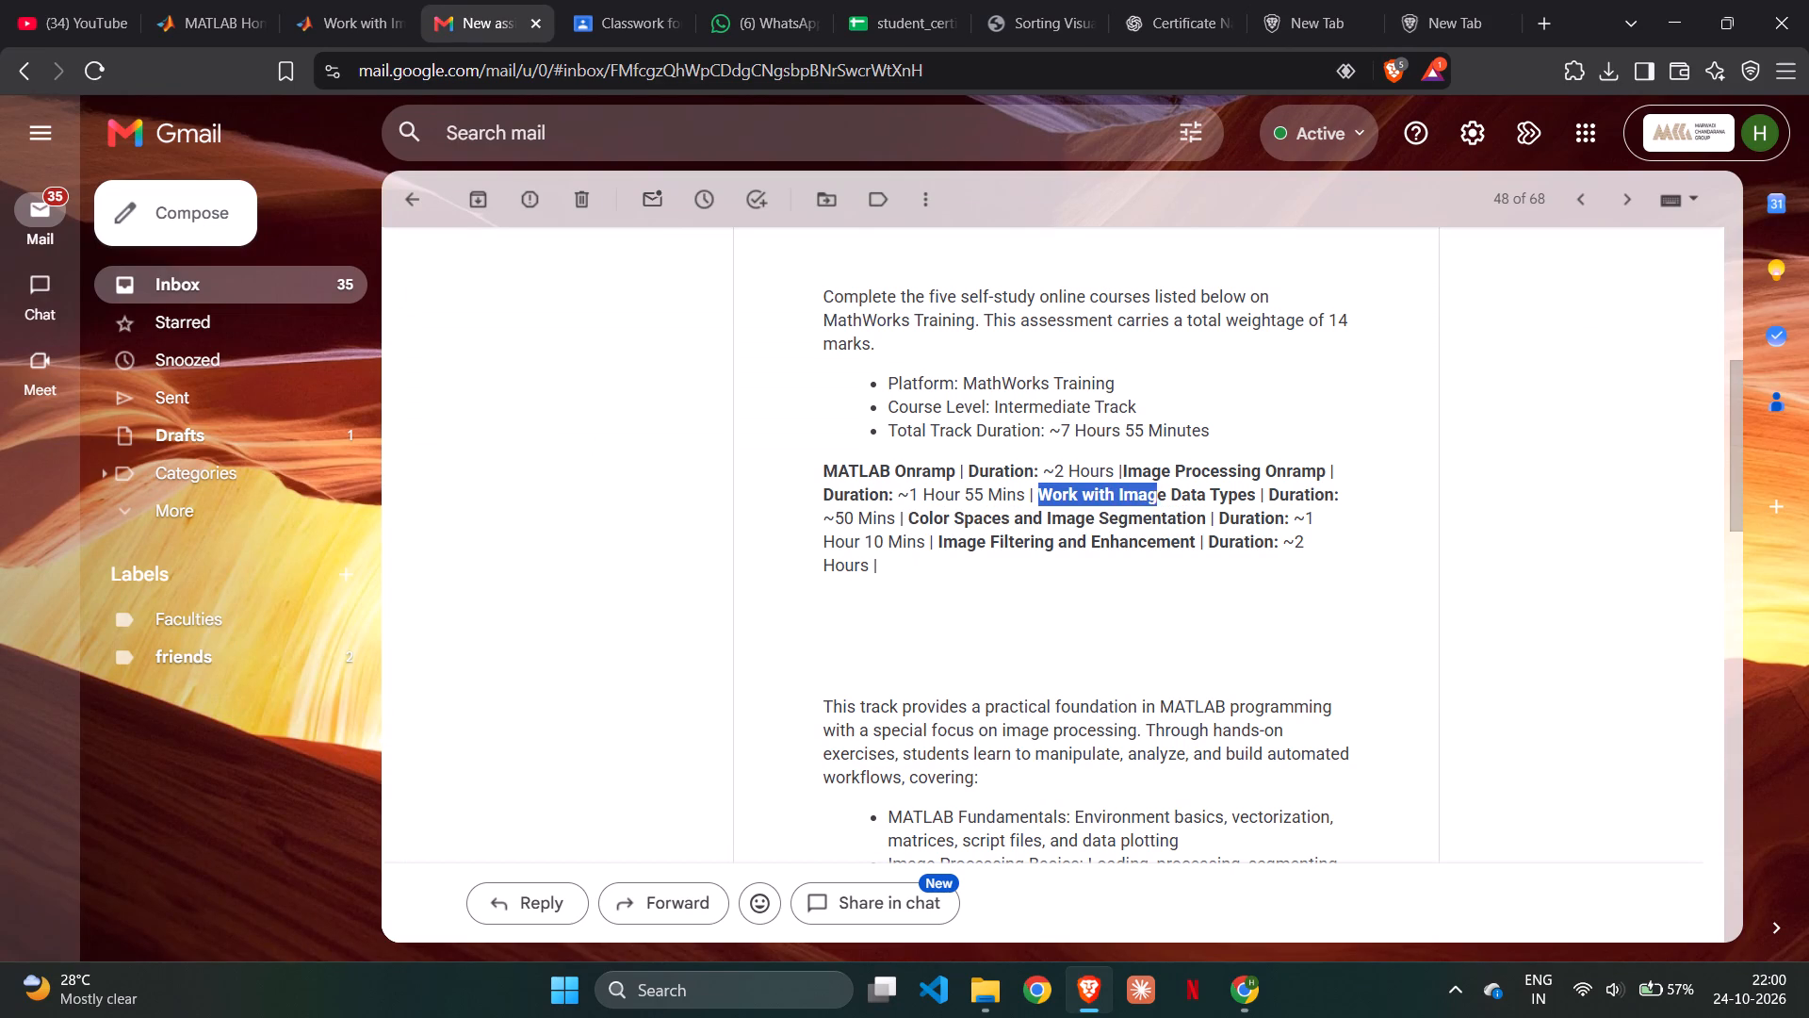
pyautogui.moveTo(1165, 484); pyautogui.dragTo(1257, 485)
pyautogui.hotkey('ctrl', 'c')
# Open the PDF completion certificate for the Work with Image Data Types course on the MathWorks course page.
pyautogui.click(321, 0)
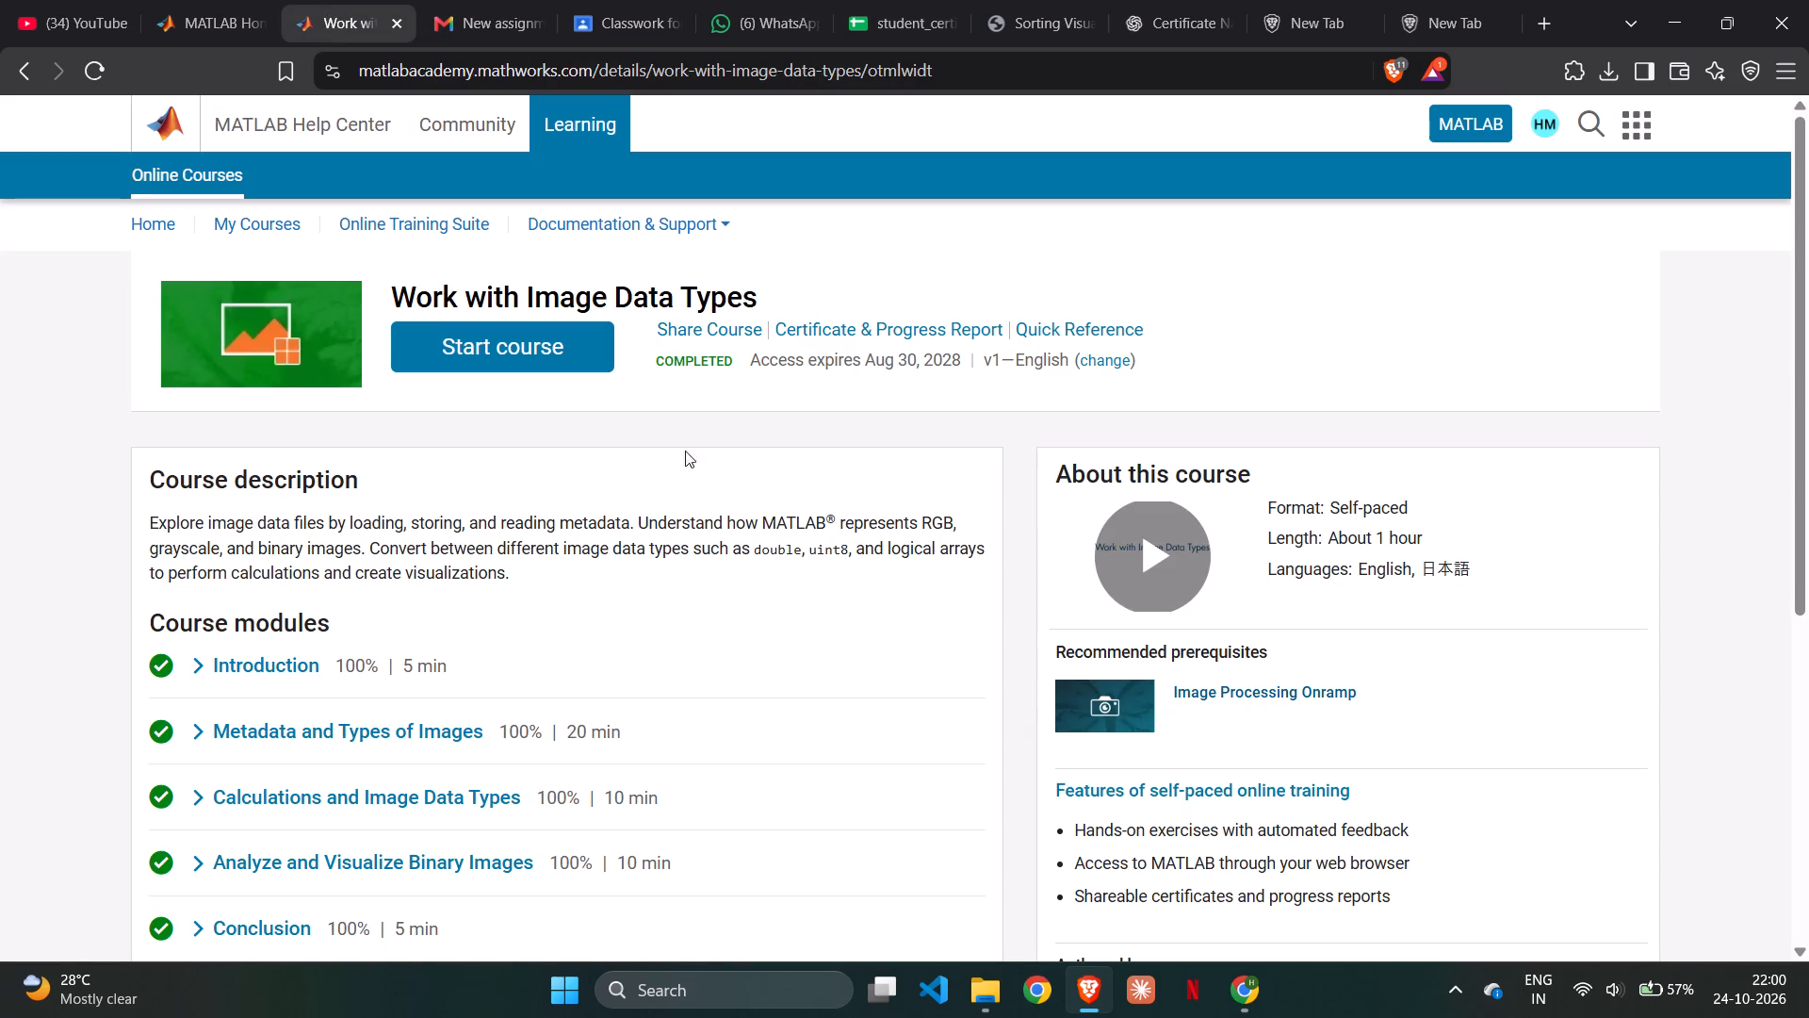
pyautogui.click(880, 330)
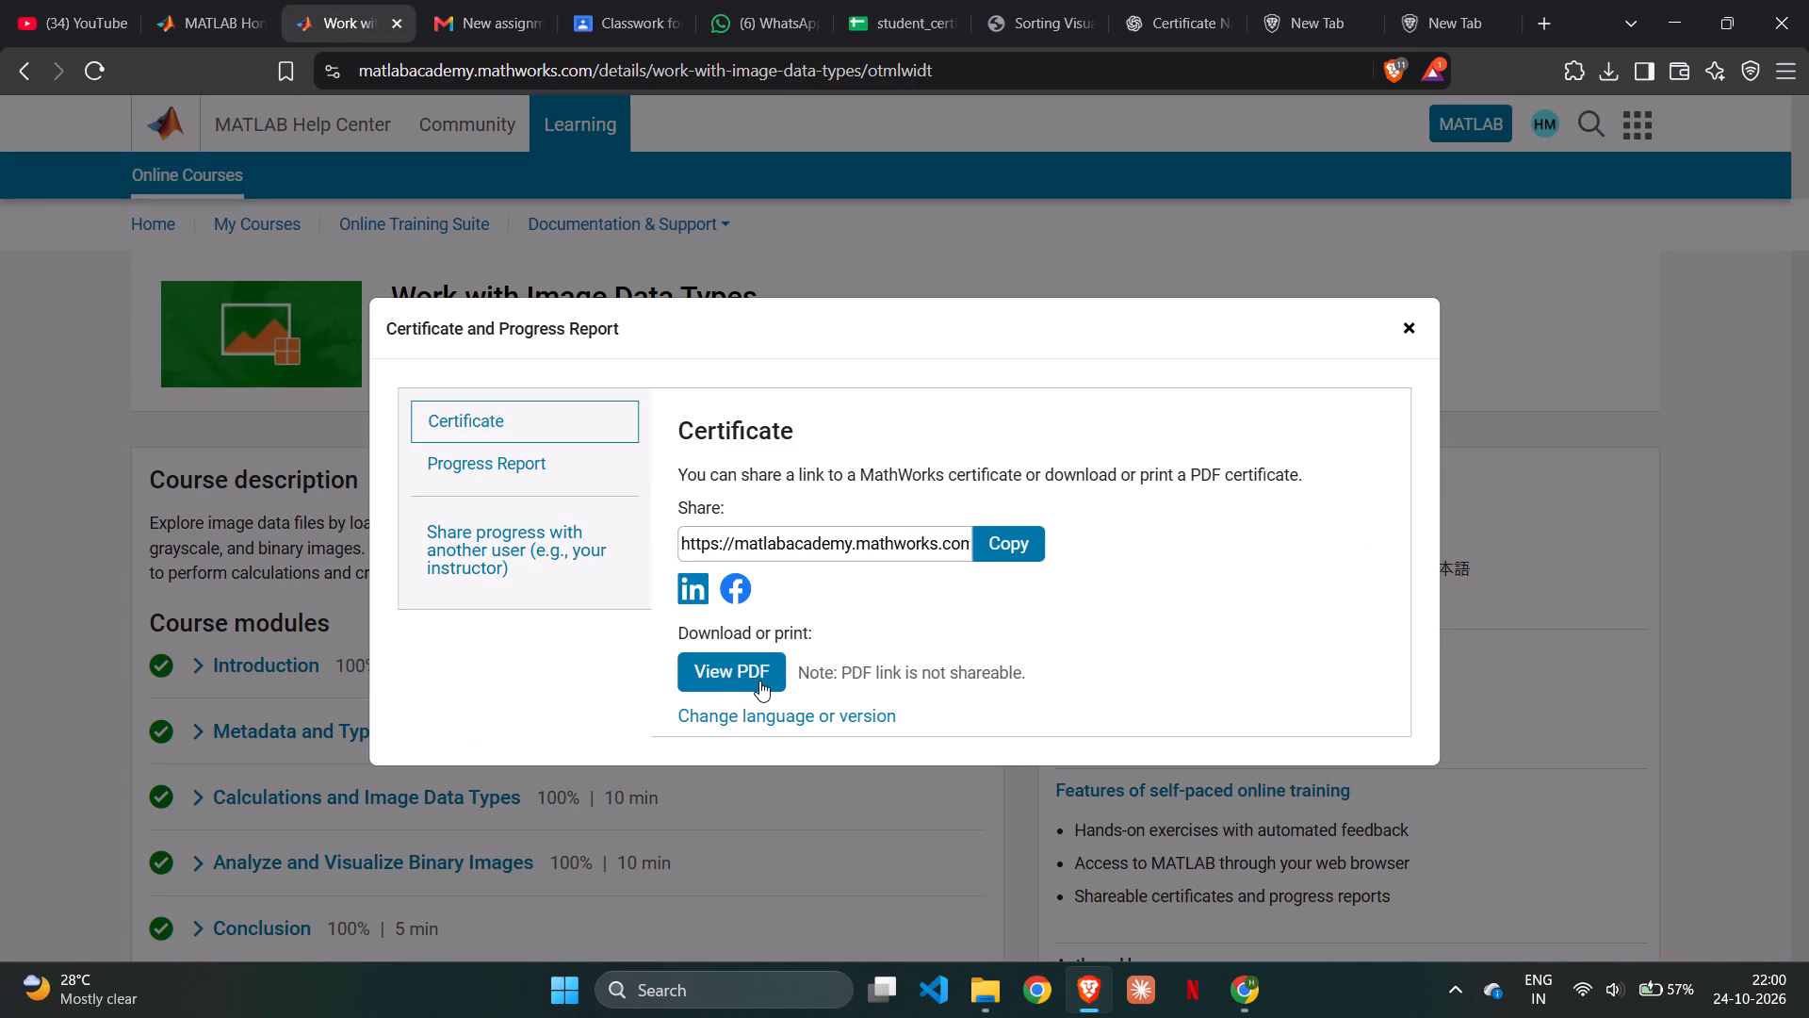
pyautogui.click(752, 678)
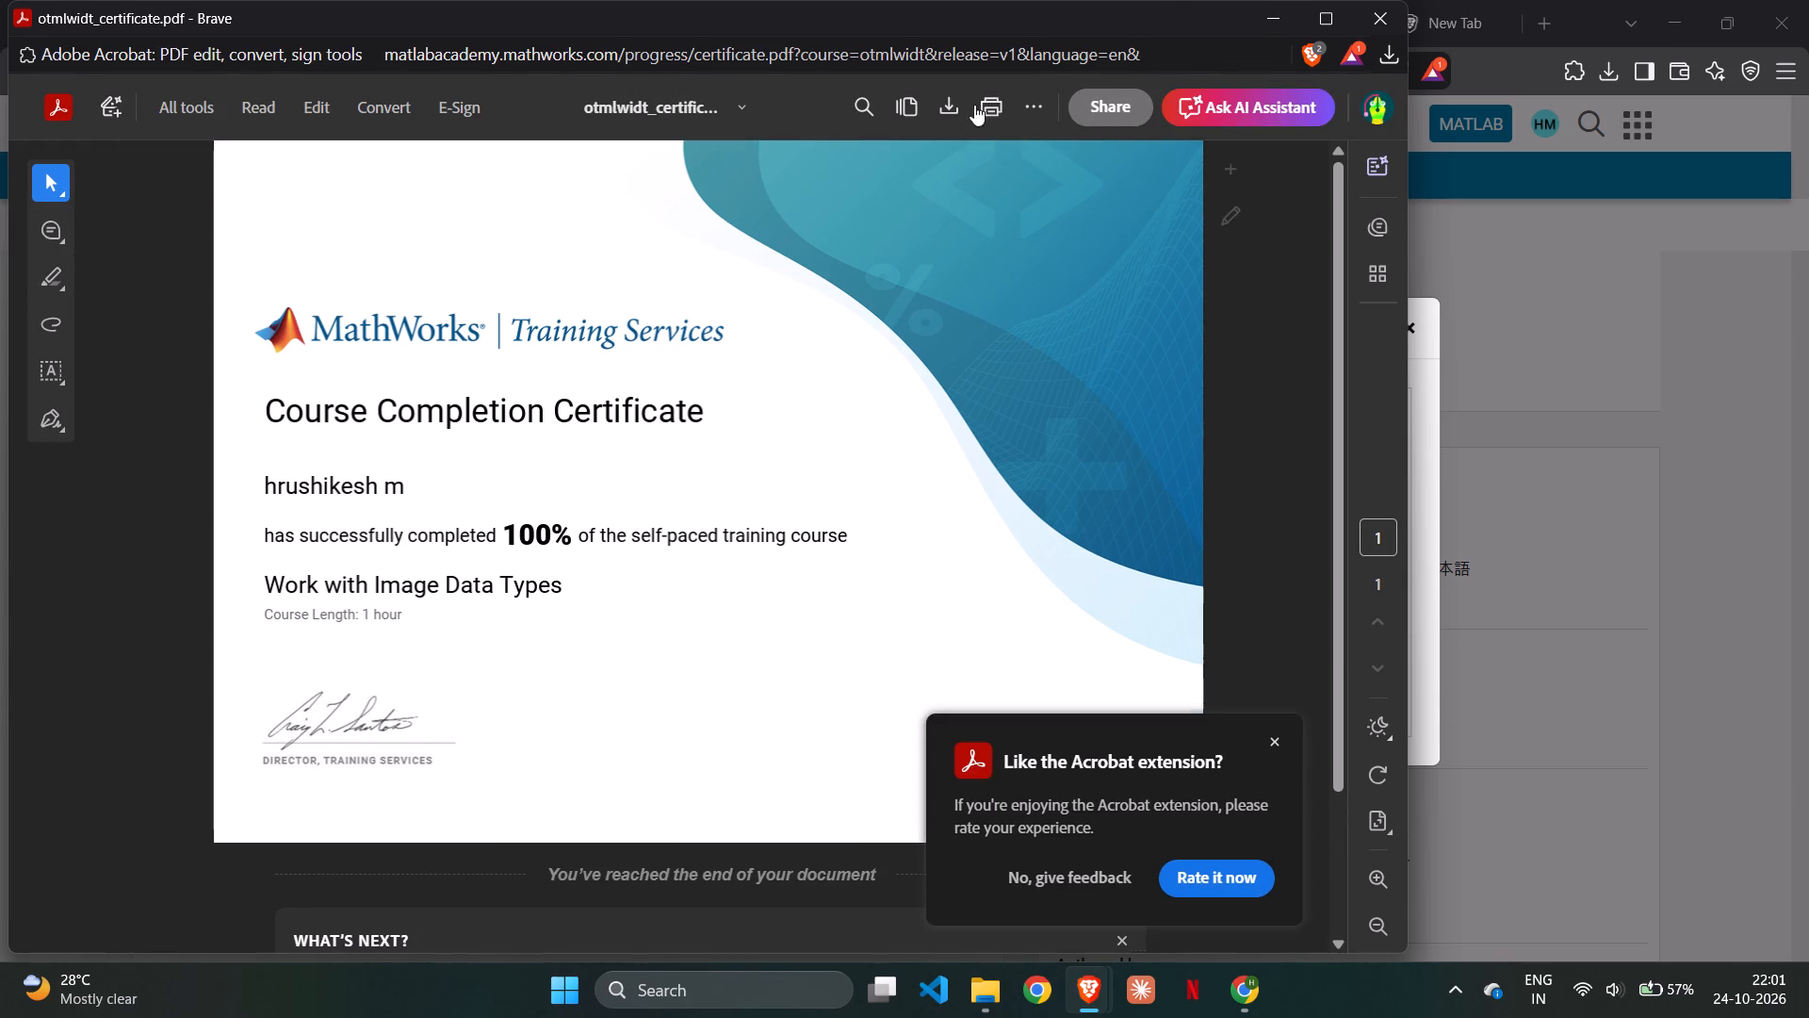
# Download the Work with Image Data Types certificate to Downloads as a PDF named with the student number followed by _2.
pyautogui.click(951, 92)
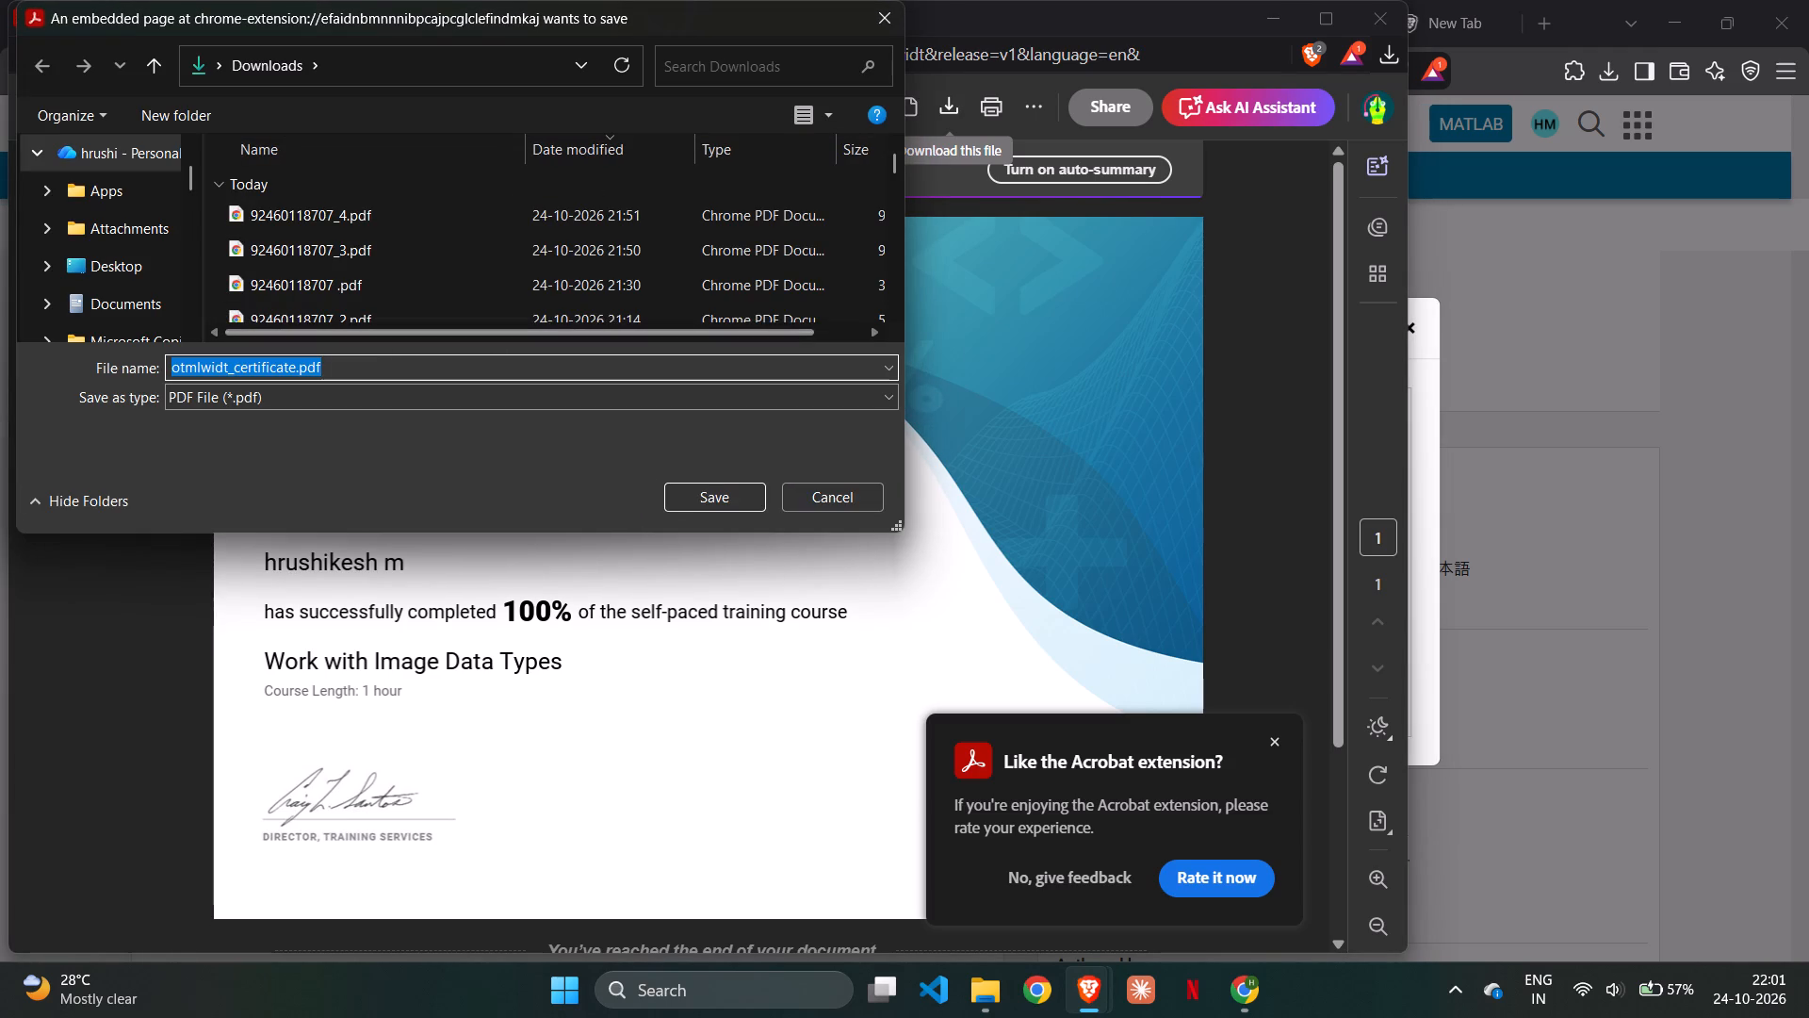
pyautogui.click(295, 370)
pyautogui.press('BackSpace')
pyautogui.press('BackSpace')
pyautogui.press('BackSpace')
pyautogui.press('BackSpace')
pyautogui.press('BackSpace')
pyautogui.press('BackSpace')
pyautogui.press('BackSpace')
pyautogui.press('BackSpace')
pyautogui.press('BackSpace')
pyautogui.press('BackSpace')
pyautogui.press('BackSpace')
pyautogui.press('BackSpace')
pyautogui.press('BackSpace')
pyautogui.press('BackSpace')
pyautogui.press('BackSpace')
pyautogui.press('BackSpace')
pyautogui.press('BackSpace')
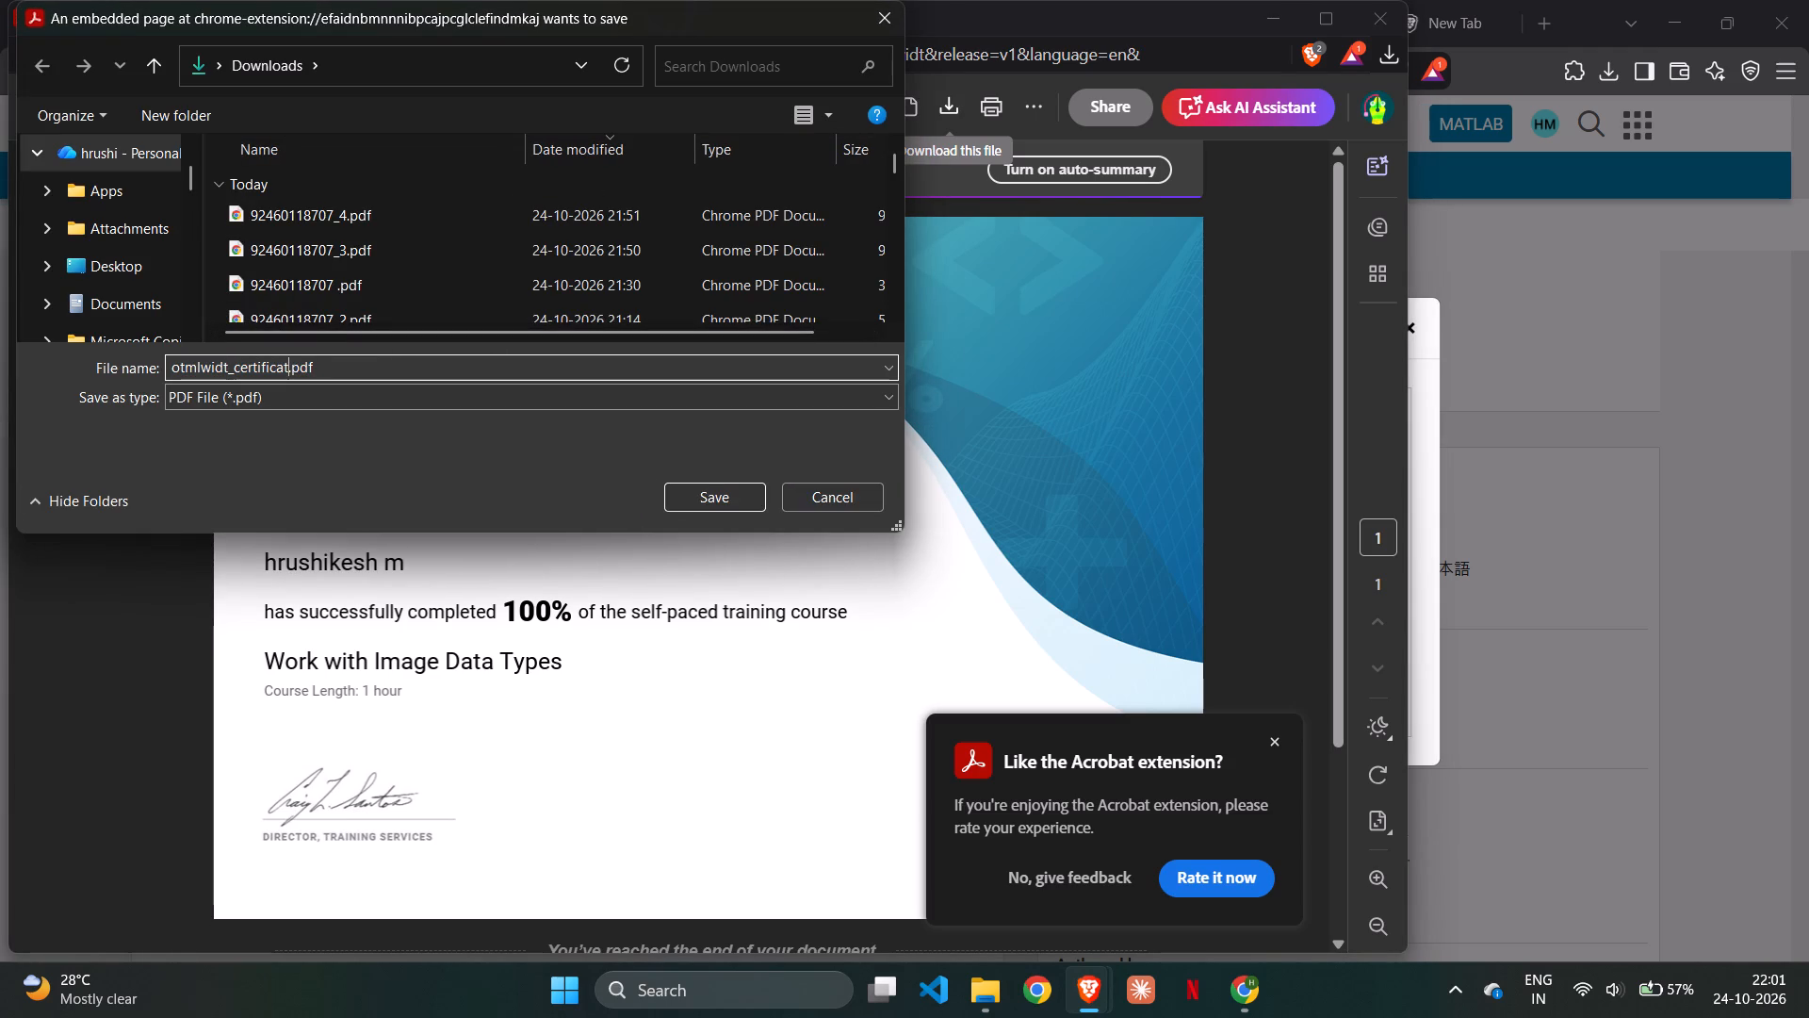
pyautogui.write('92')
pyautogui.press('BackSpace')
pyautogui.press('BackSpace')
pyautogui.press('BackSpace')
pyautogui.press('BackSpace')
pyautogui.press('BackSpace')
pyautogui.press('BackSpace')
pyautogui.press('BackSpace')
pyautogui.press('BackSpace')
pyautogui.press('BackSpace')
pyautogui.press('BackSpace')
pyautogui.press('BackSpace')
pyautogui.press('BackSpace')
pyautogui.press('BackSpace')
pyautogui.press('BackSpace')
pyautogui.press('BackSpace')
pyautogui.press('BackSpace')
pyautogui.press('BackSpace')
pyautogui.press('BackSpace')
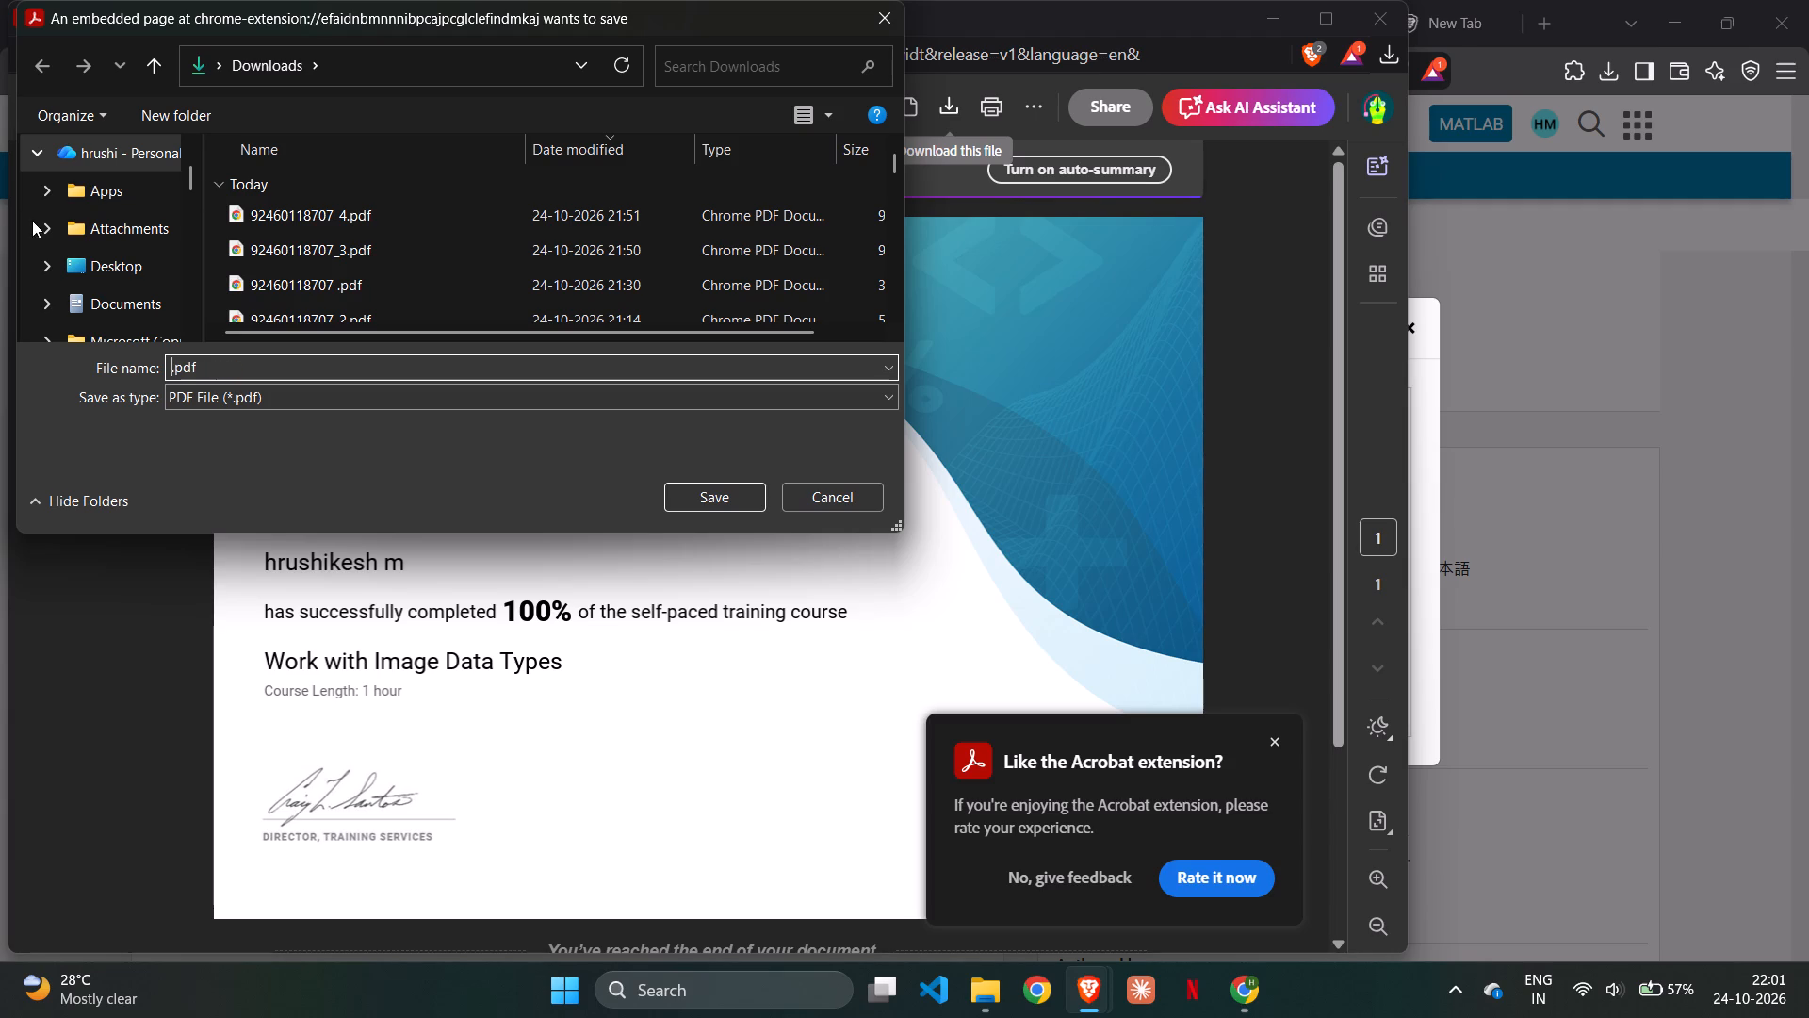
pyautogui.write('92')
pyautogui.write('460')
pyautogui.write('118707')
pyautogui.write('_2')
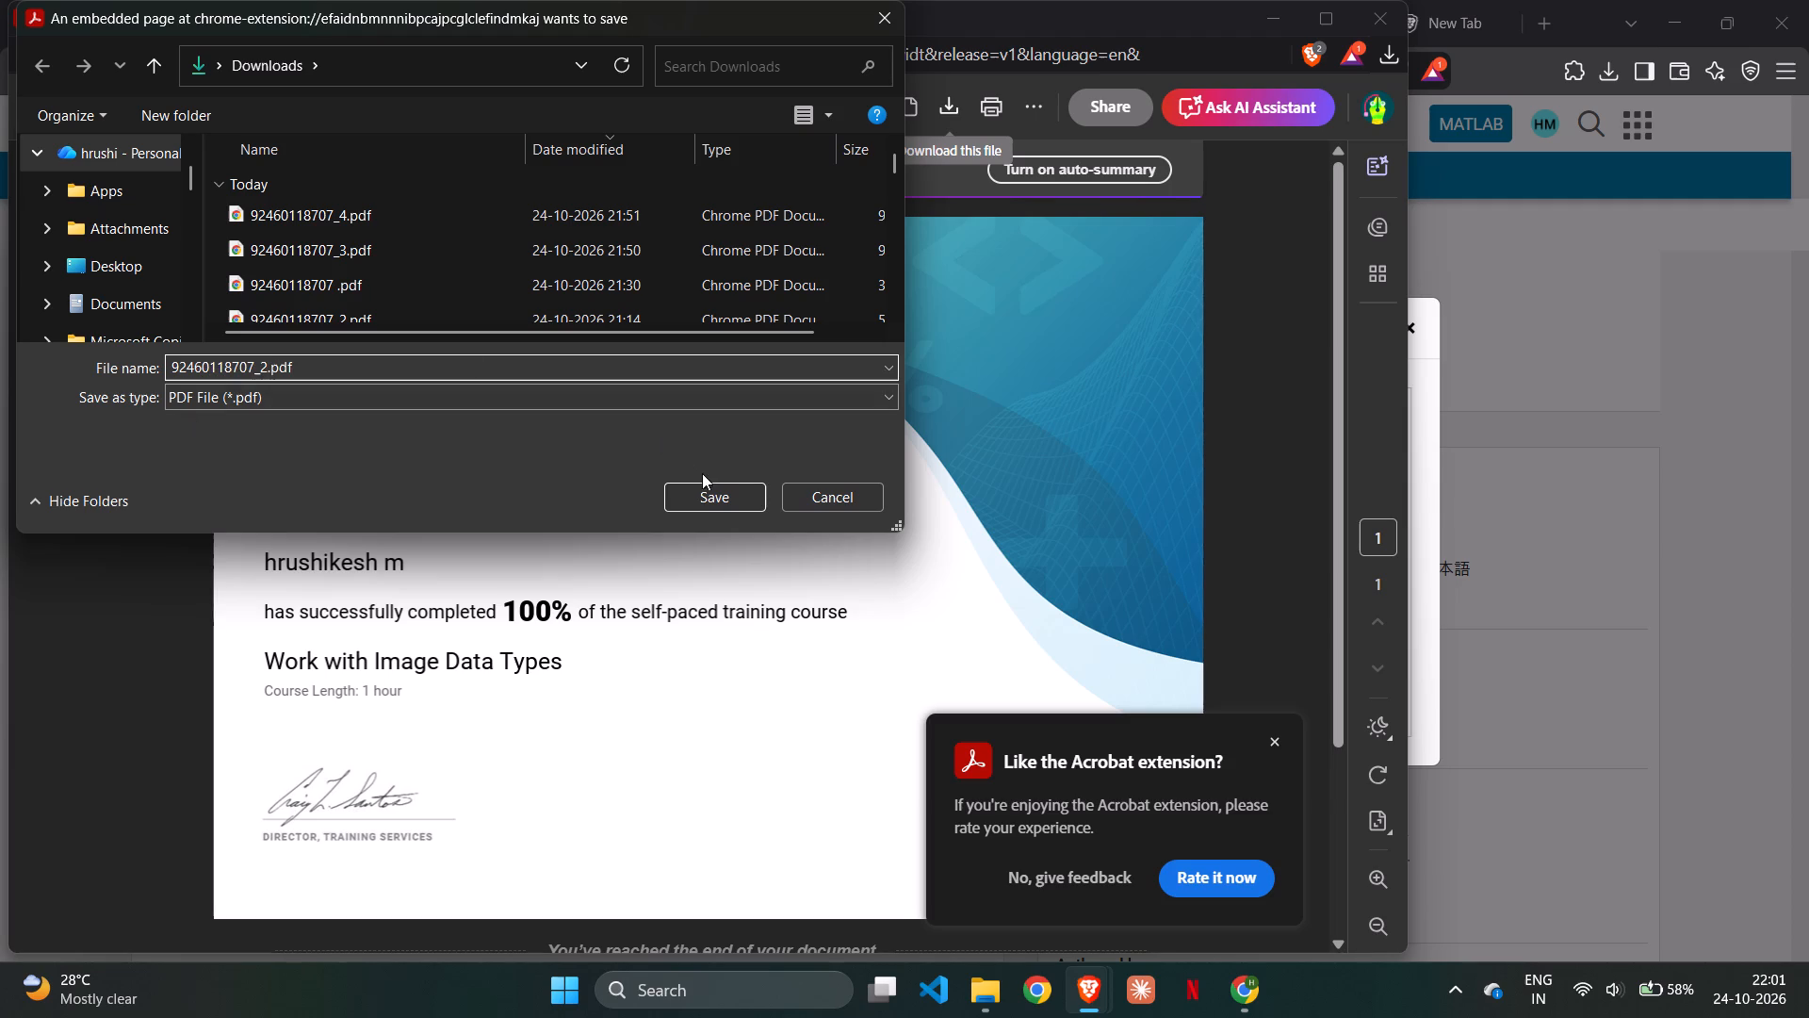
pyautogui.click(709, 485)
# Switch to Google Drive in Chrome and move all four PDFs in the certificates folder to the trash.
pyautogui.click(971, 495)
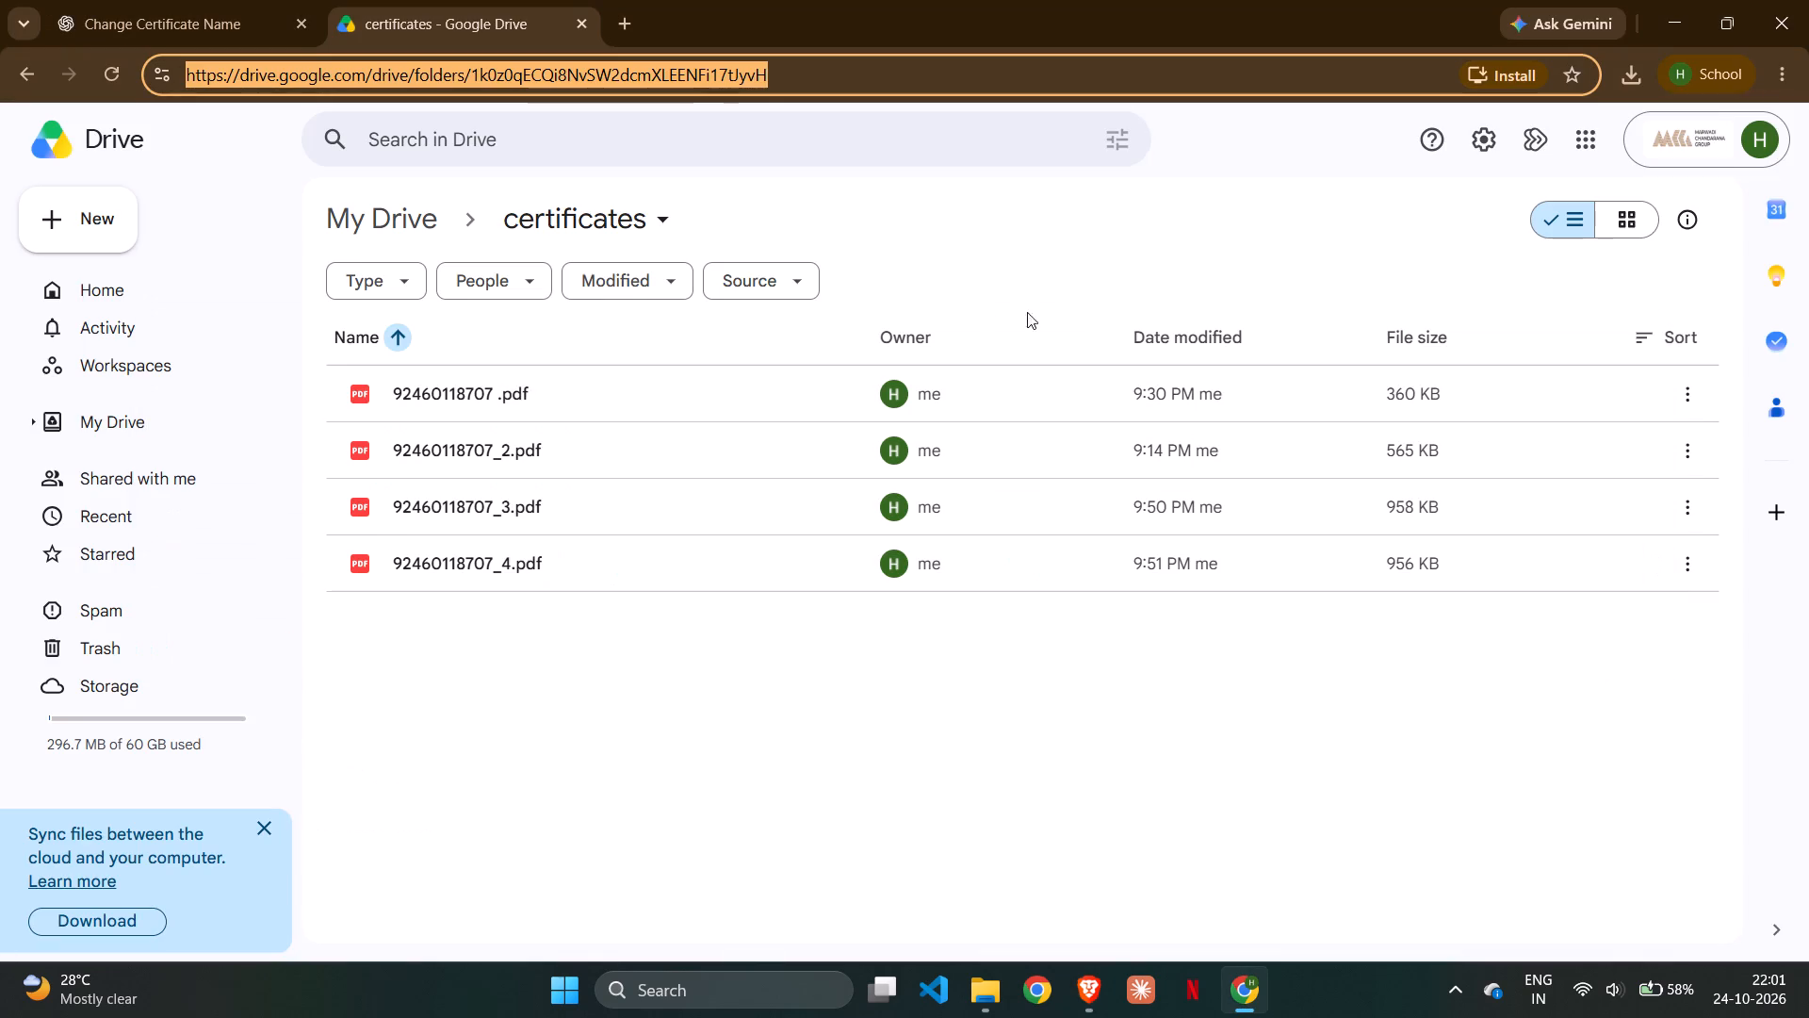
pyautogui.click(1699, 457)
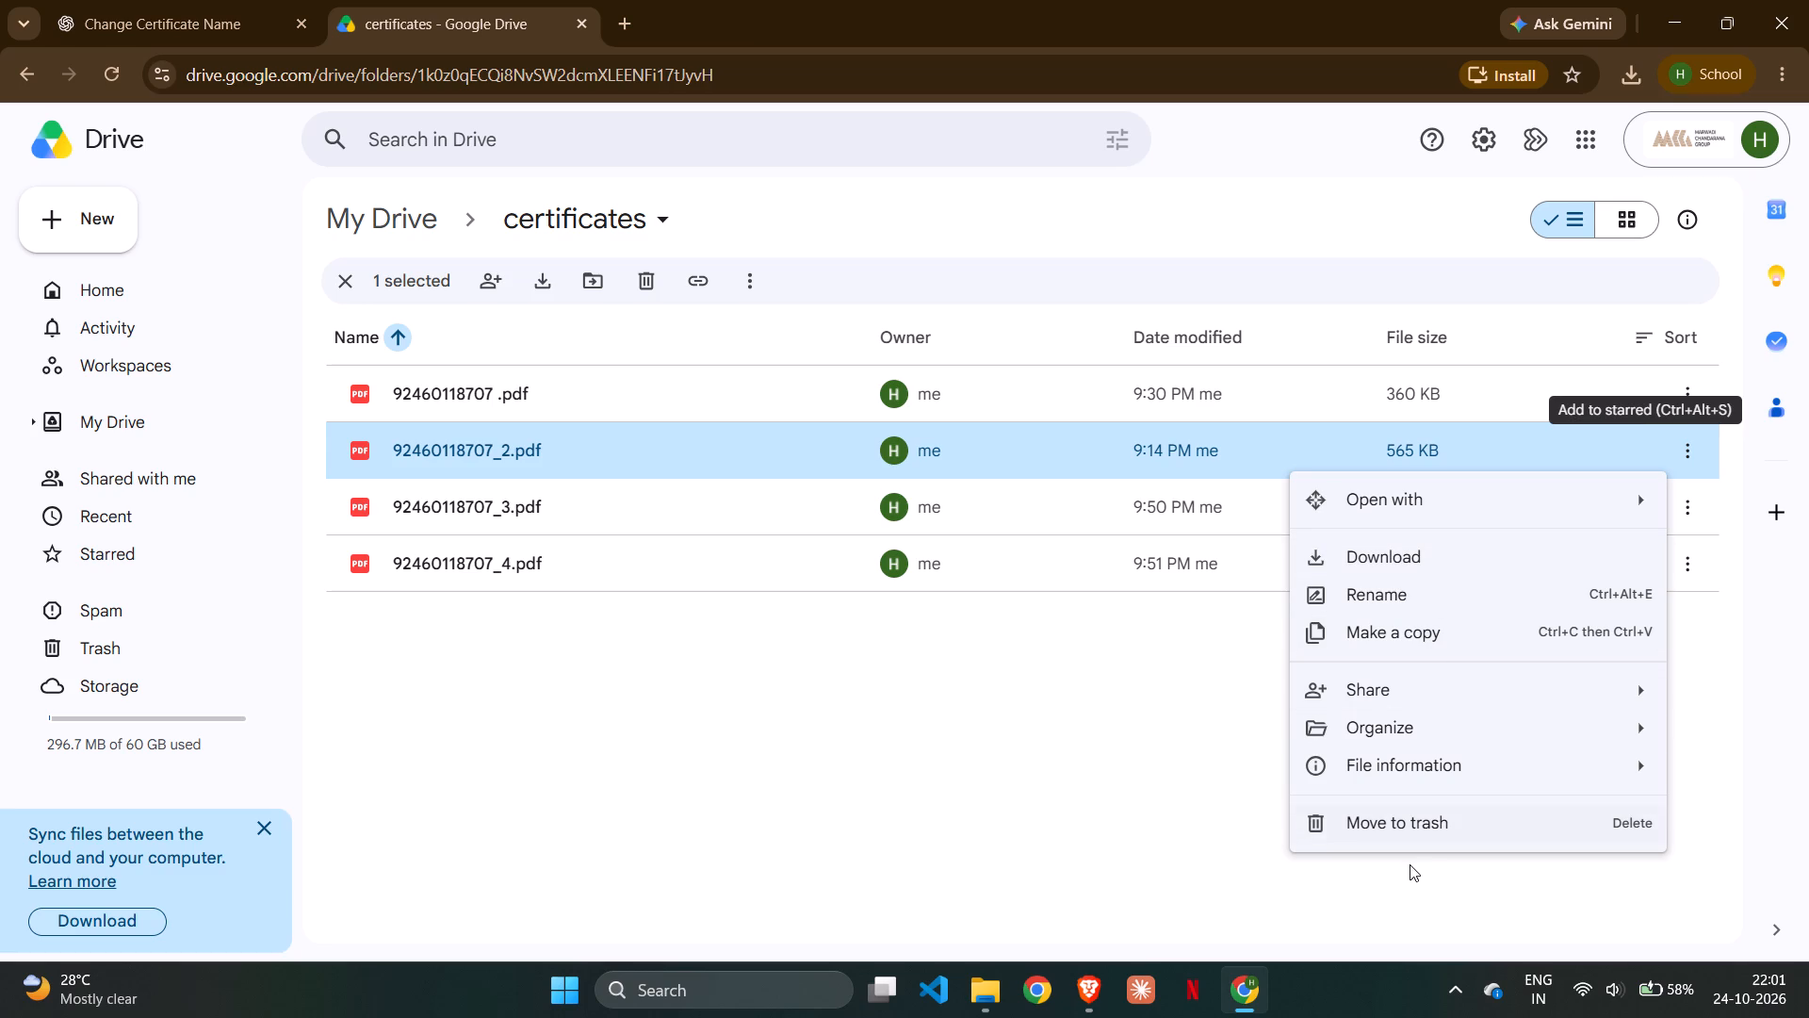
pyautogui.click(1458, 821)
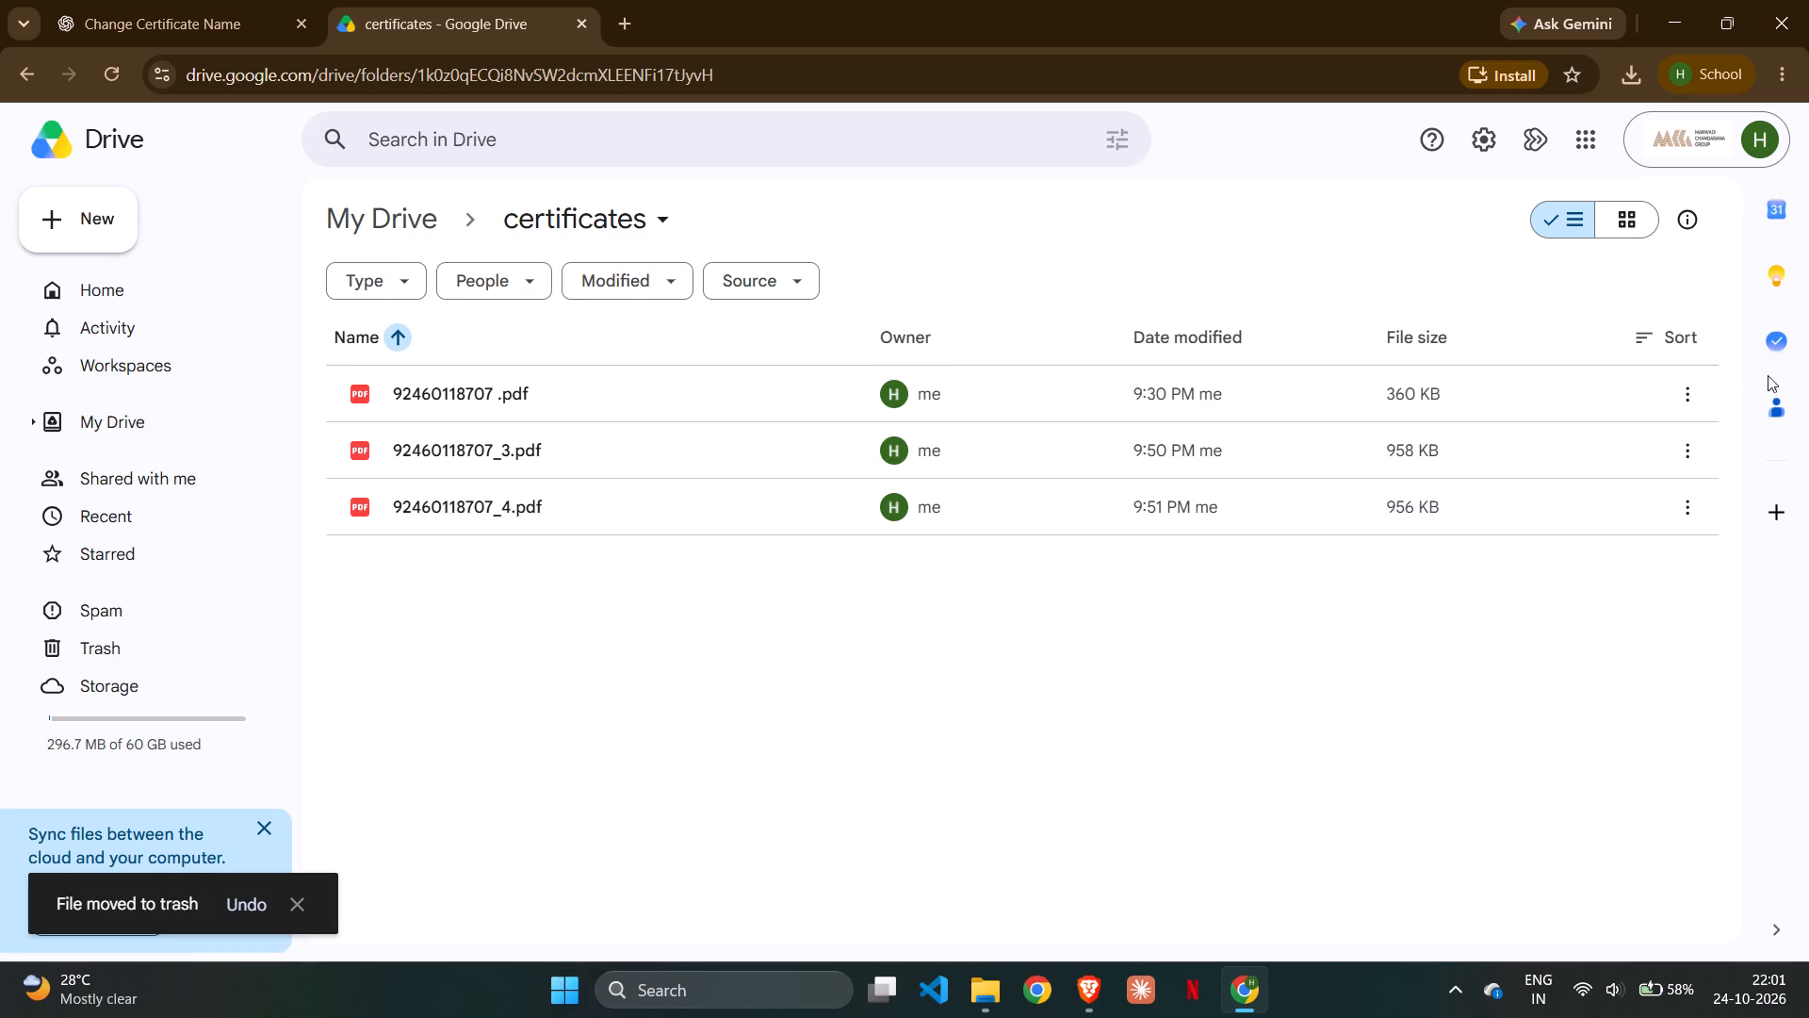
pyautogui.click(1699, 395)
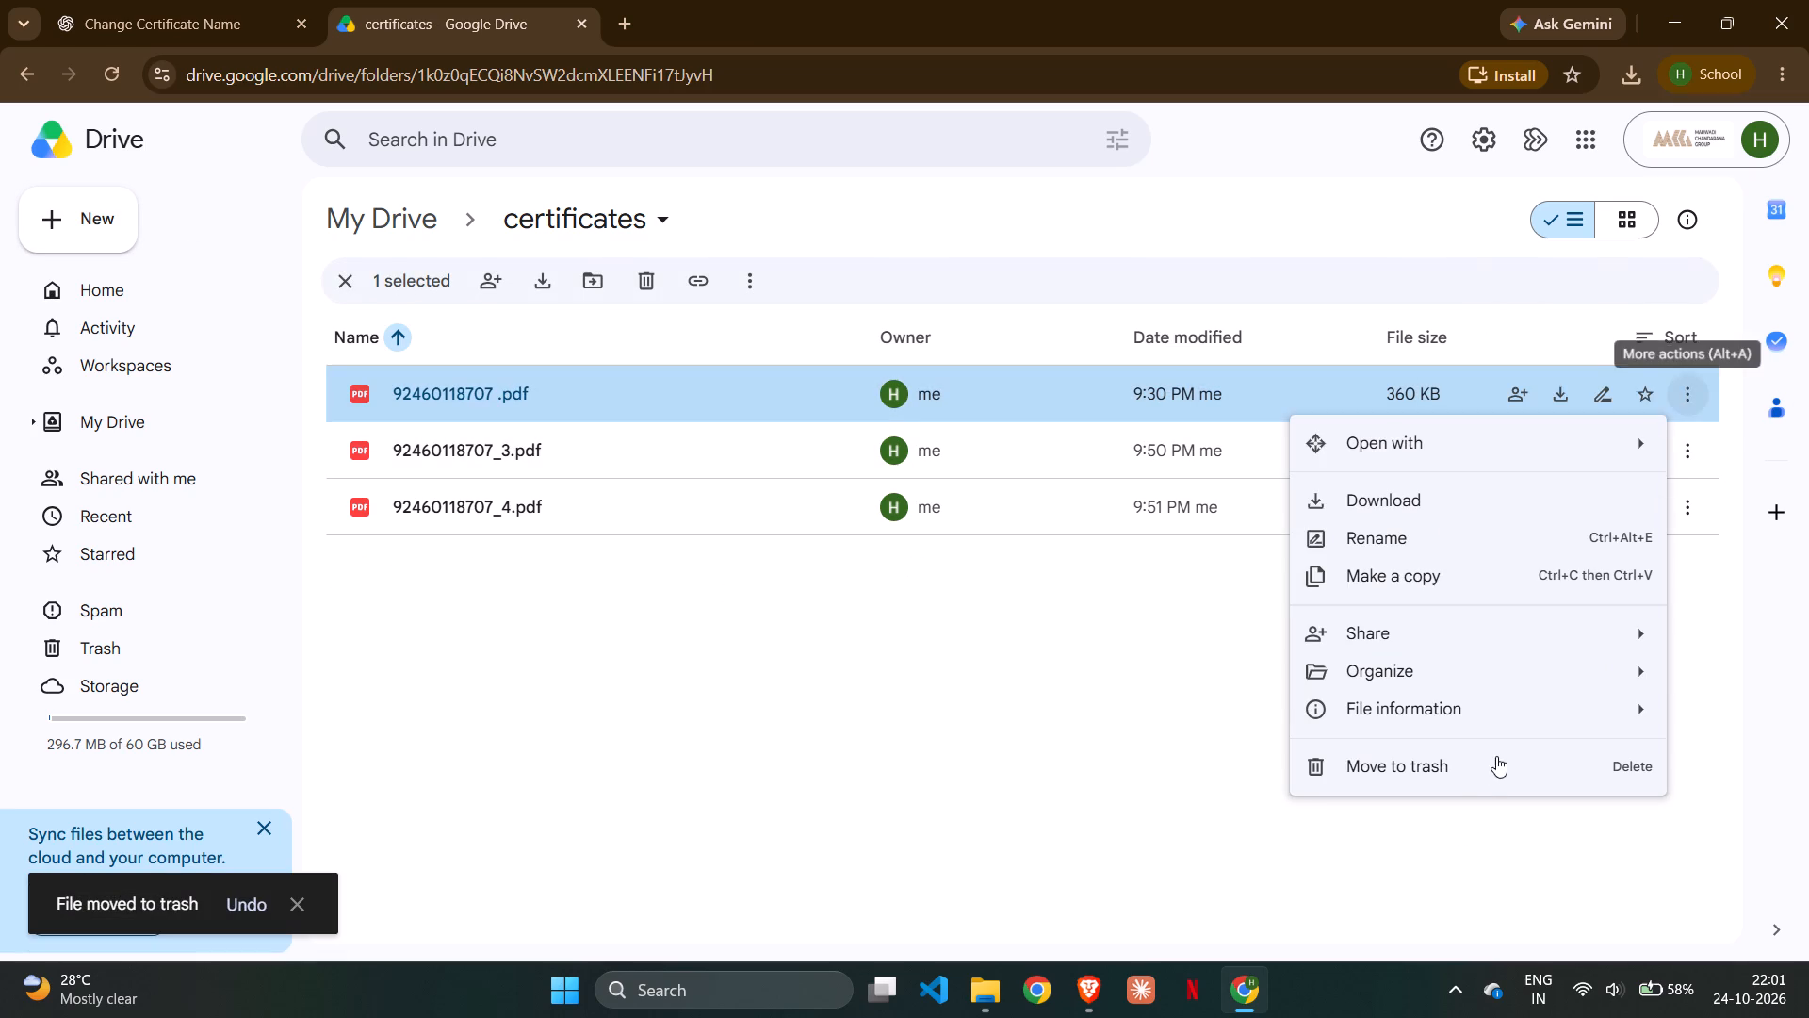
pyautogui.click(1476, 768)
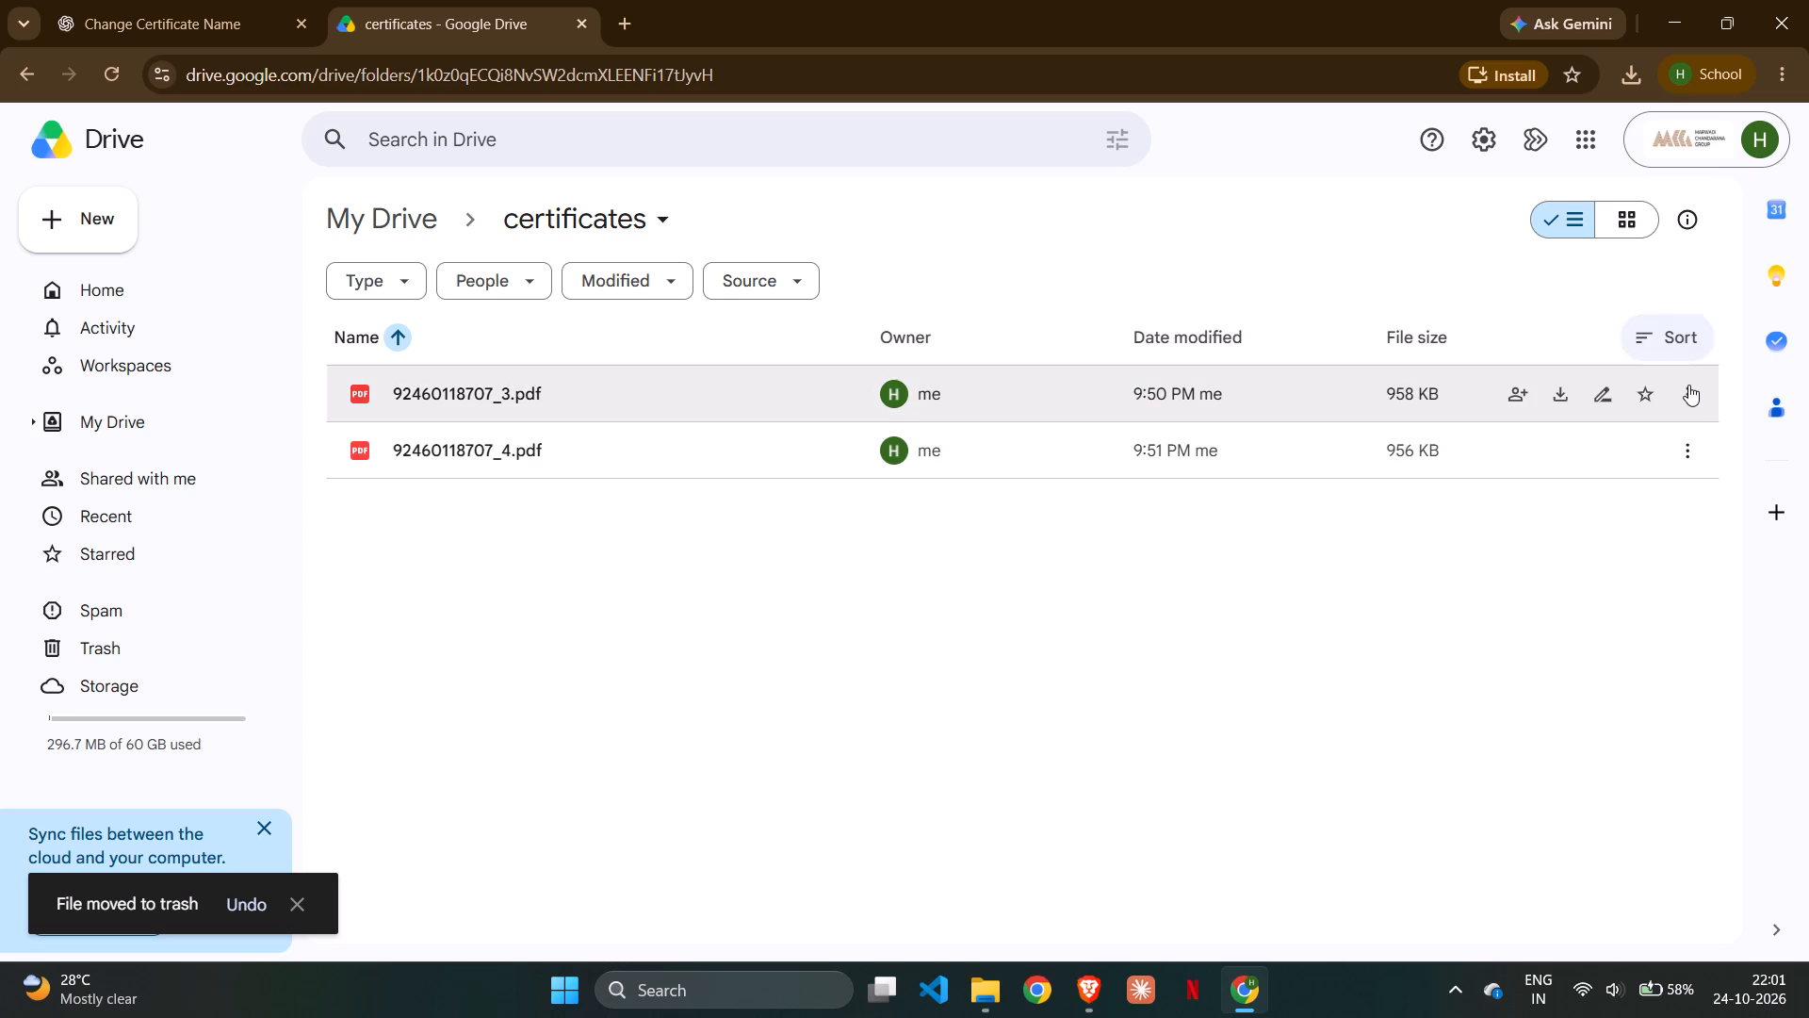
pyautogui.click(1688, 385)
pyautogui.click(632, 278)
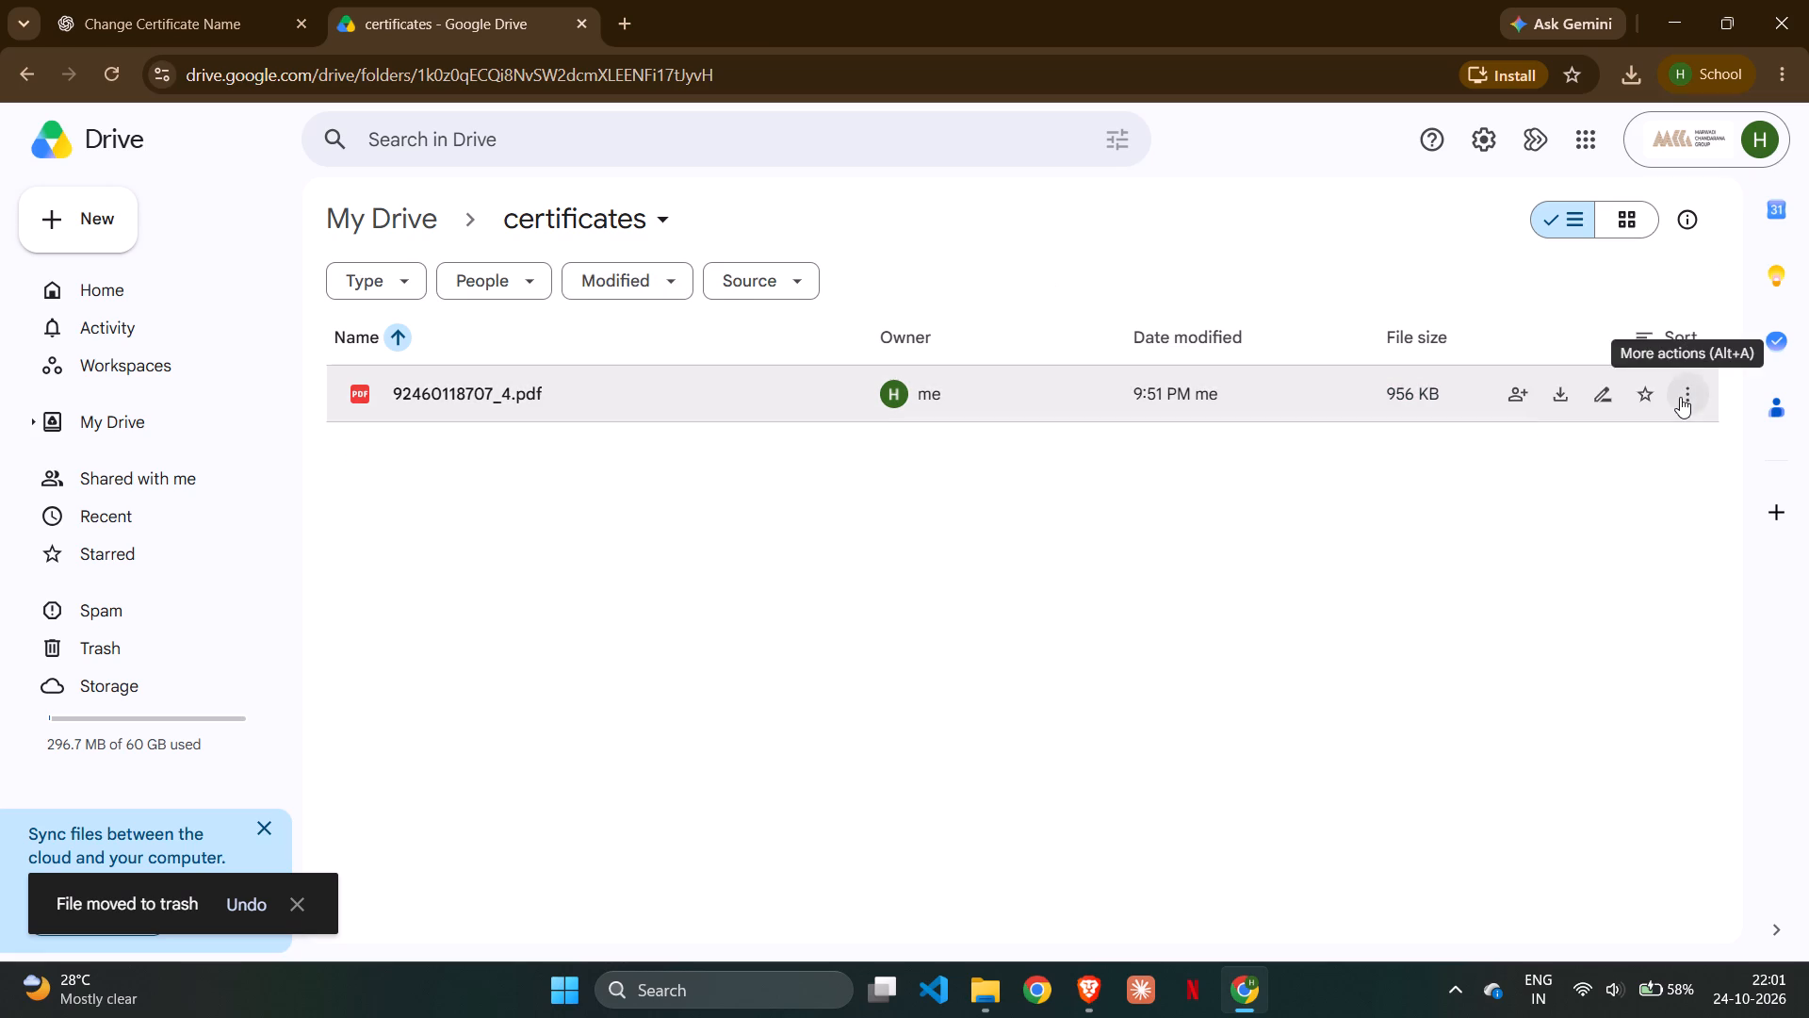
pyautogui.click(1680, 397)
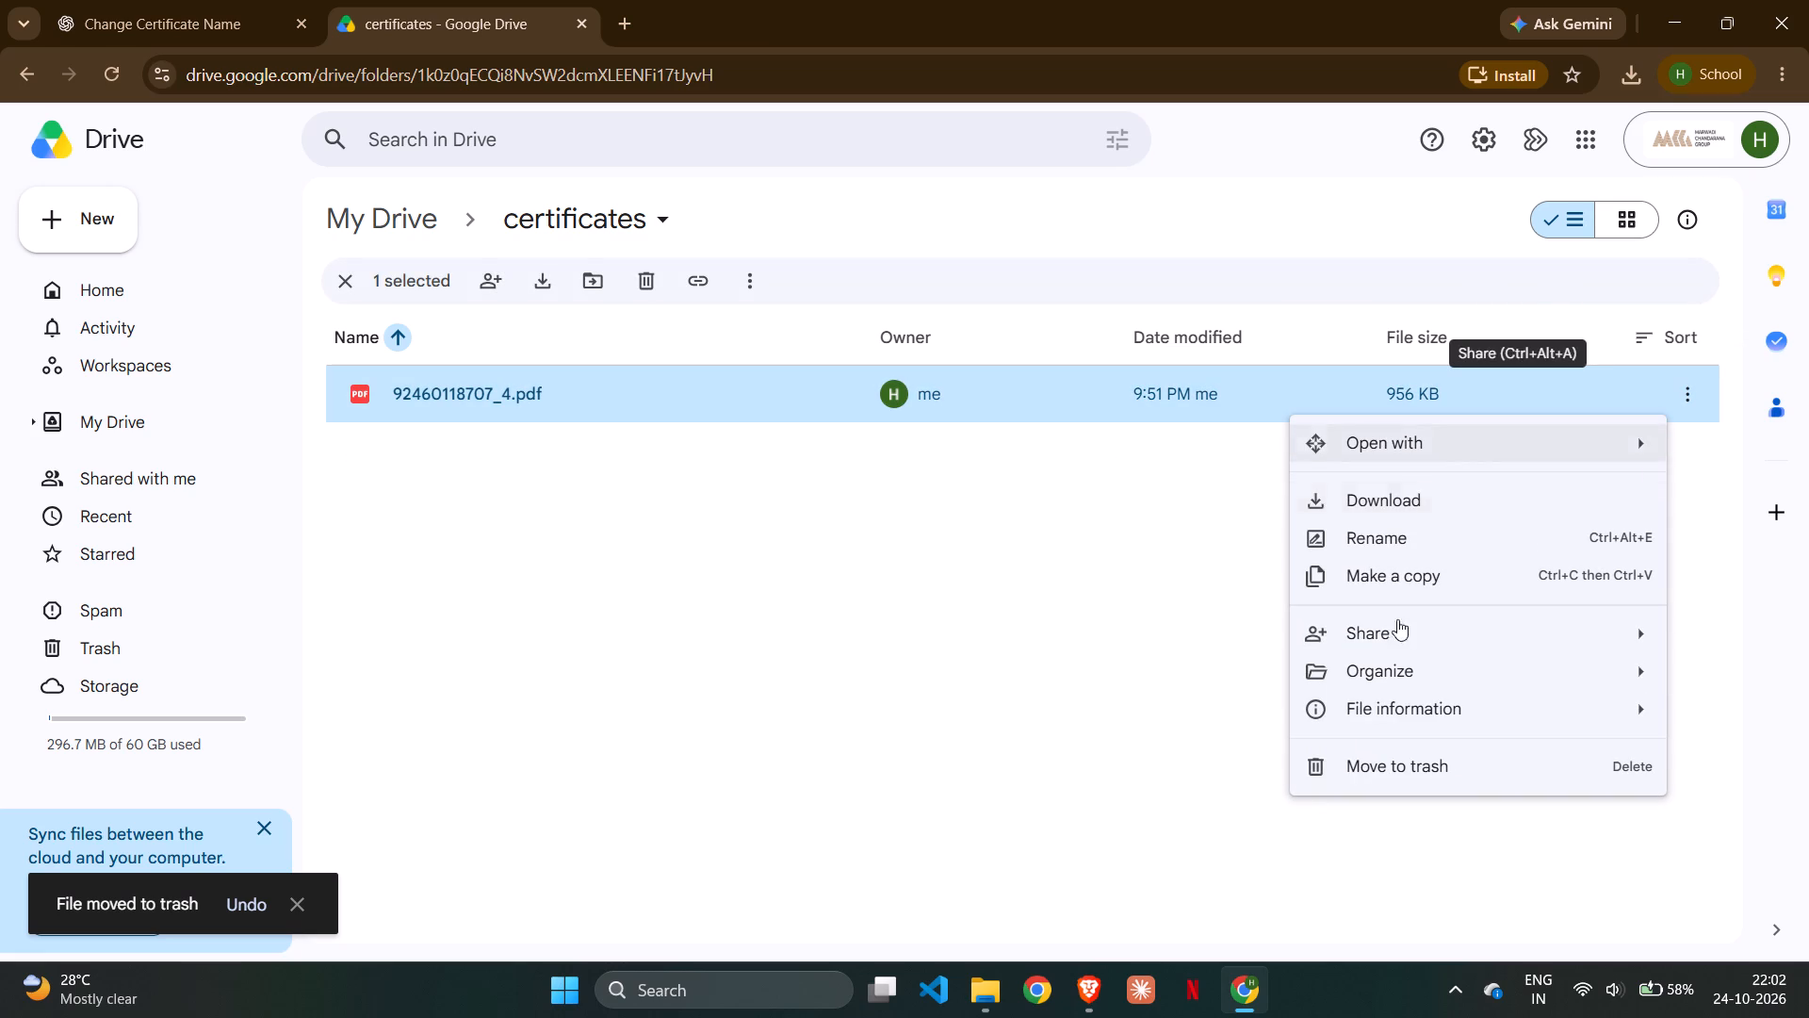
pyautogui.click(1415, 772)
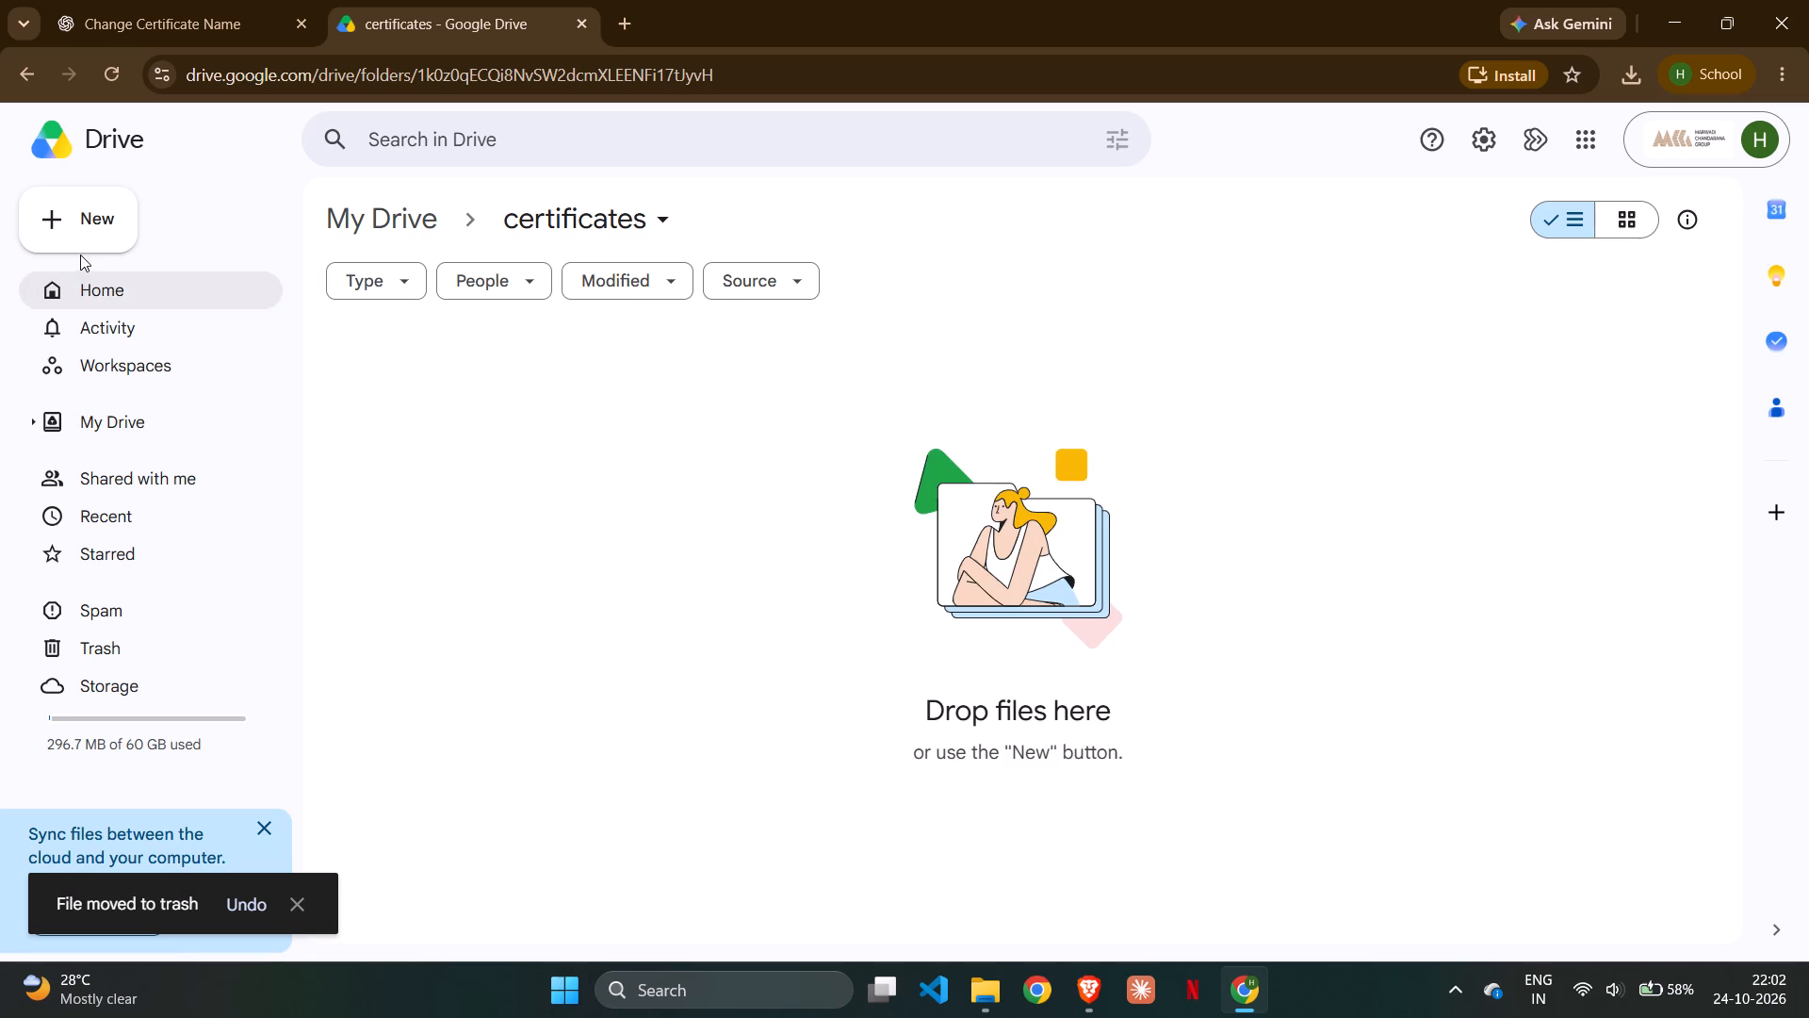
# Upload the student-numbered certificate PDF and its _2, _3 and _4 files from Downloads into the certificates folder.
pyautogui.click(81, 221)
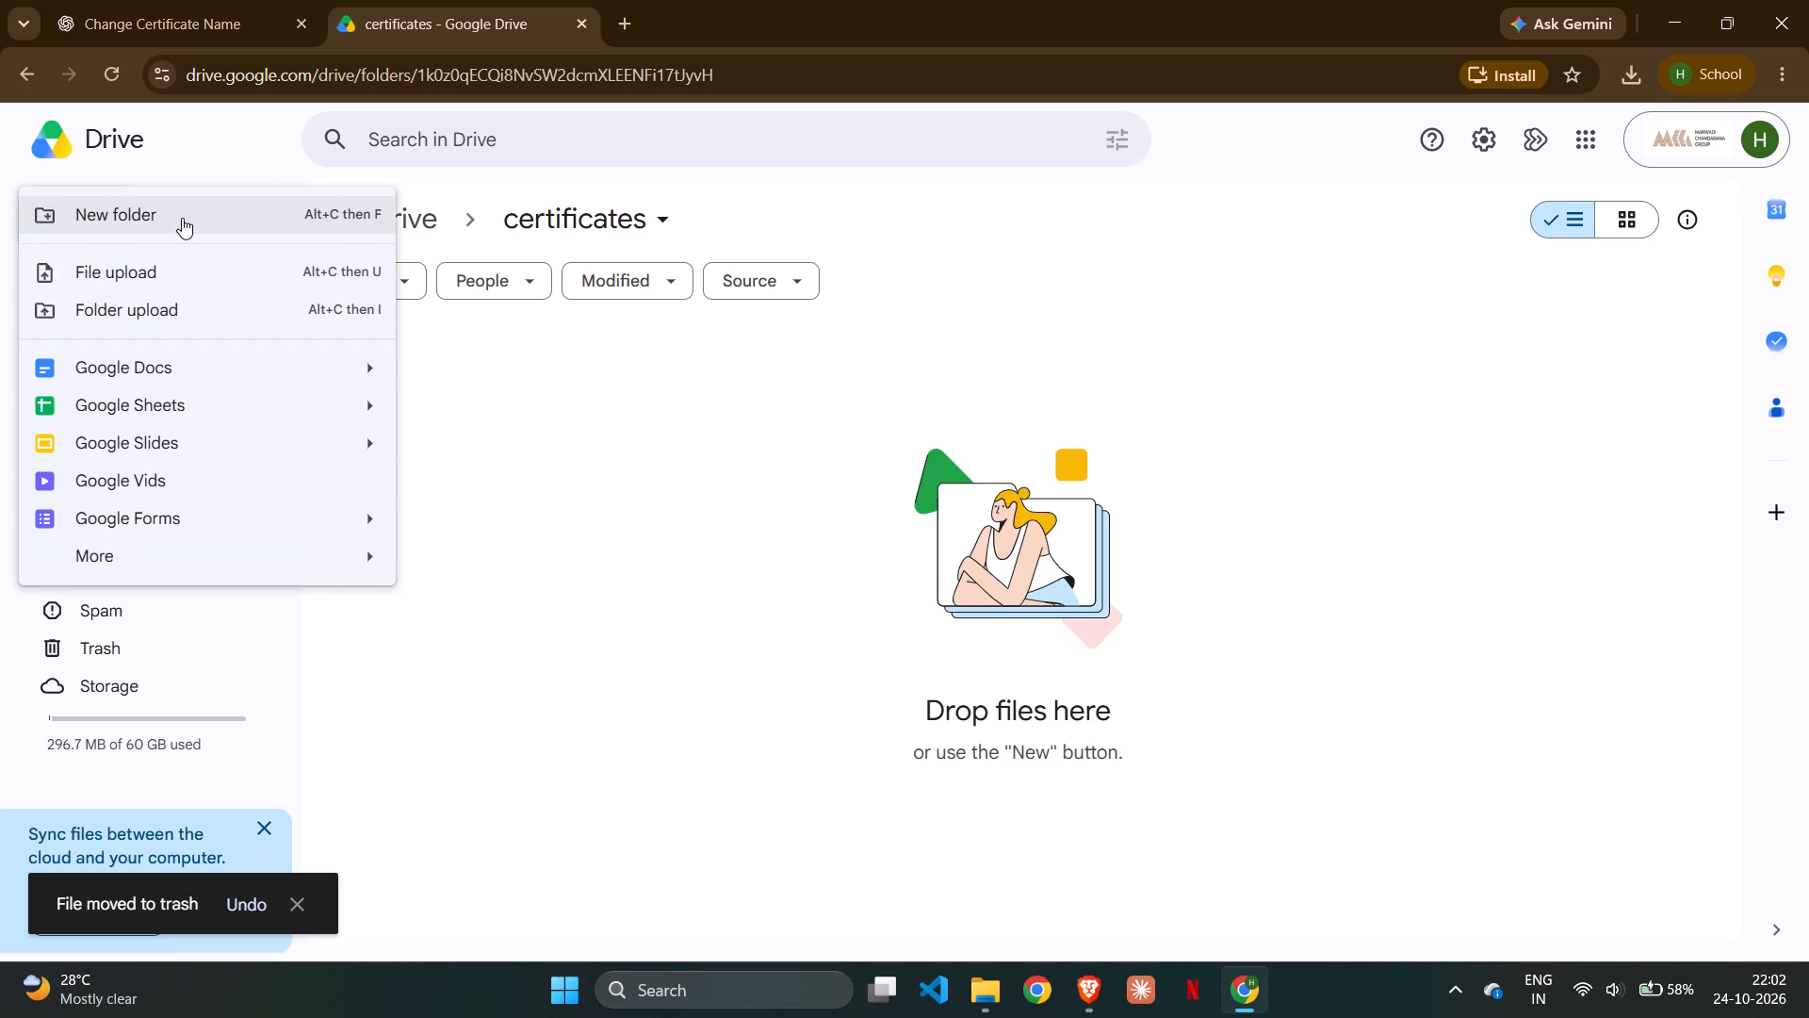
pyautogui.click(192, 281)
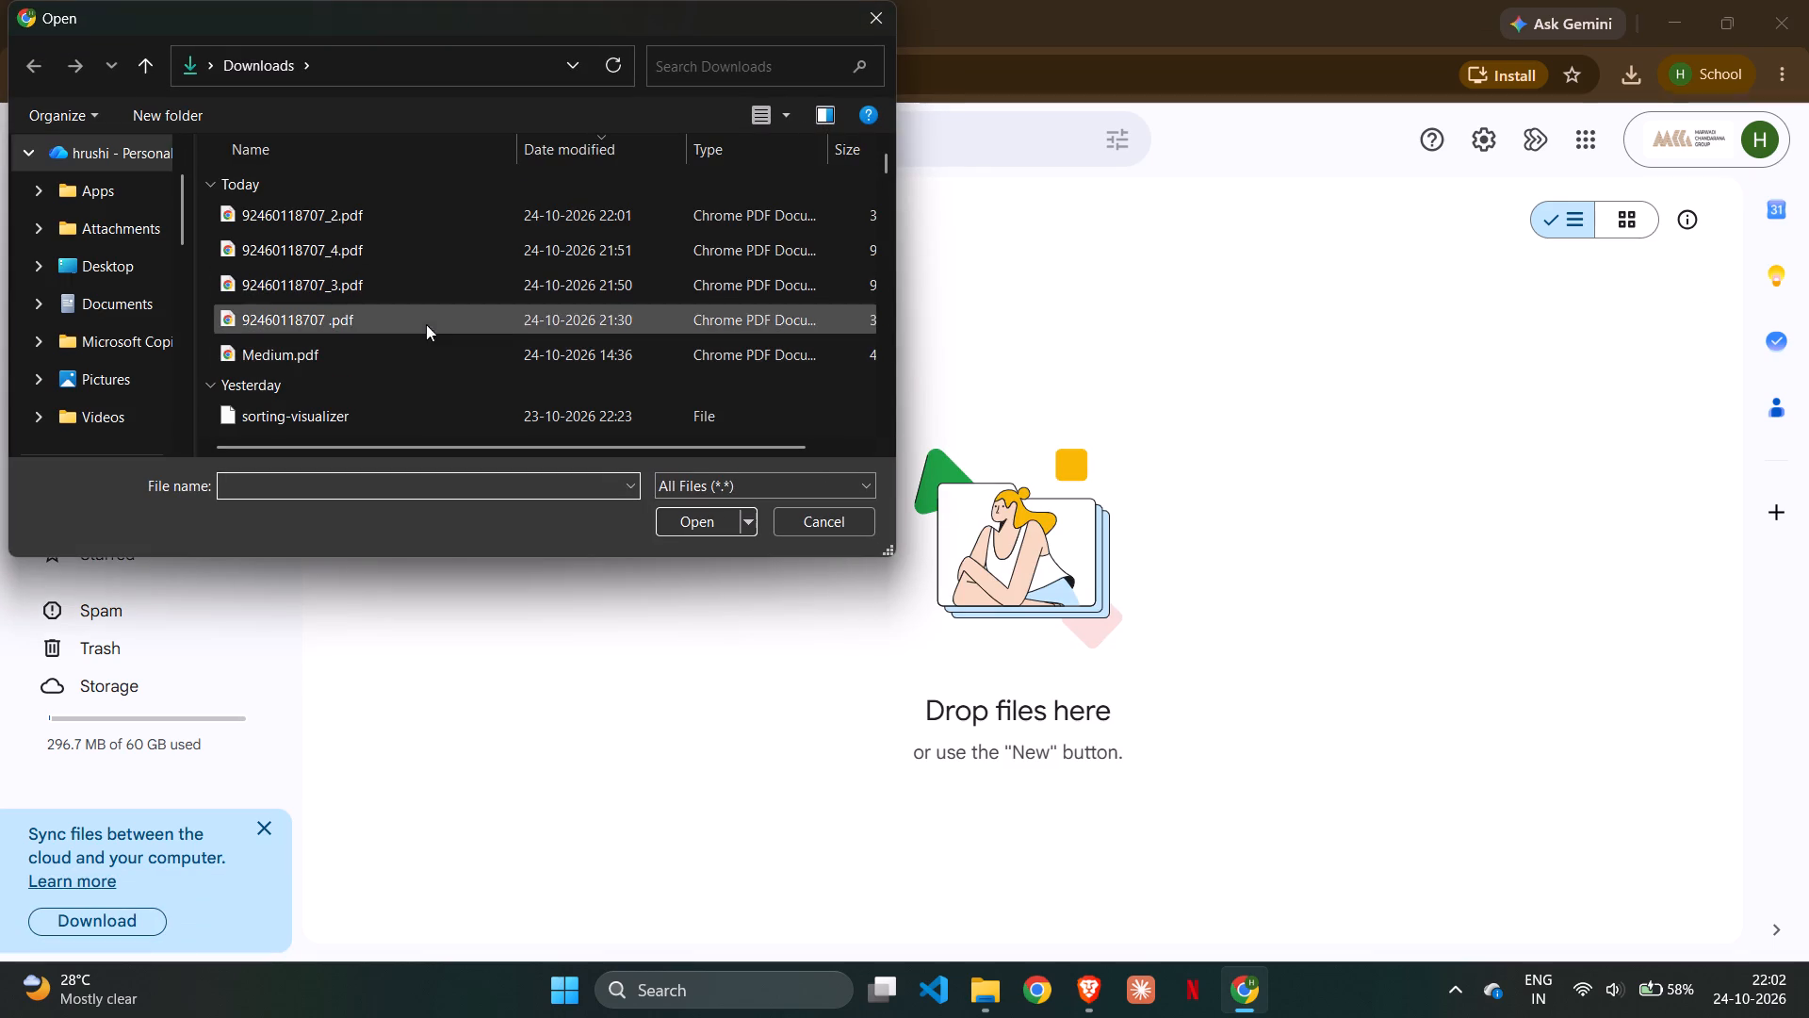
pyautogui.keyDown('ctrl'); pyautogui.click(315, 317); pyautogui.keyUp('ctrl')
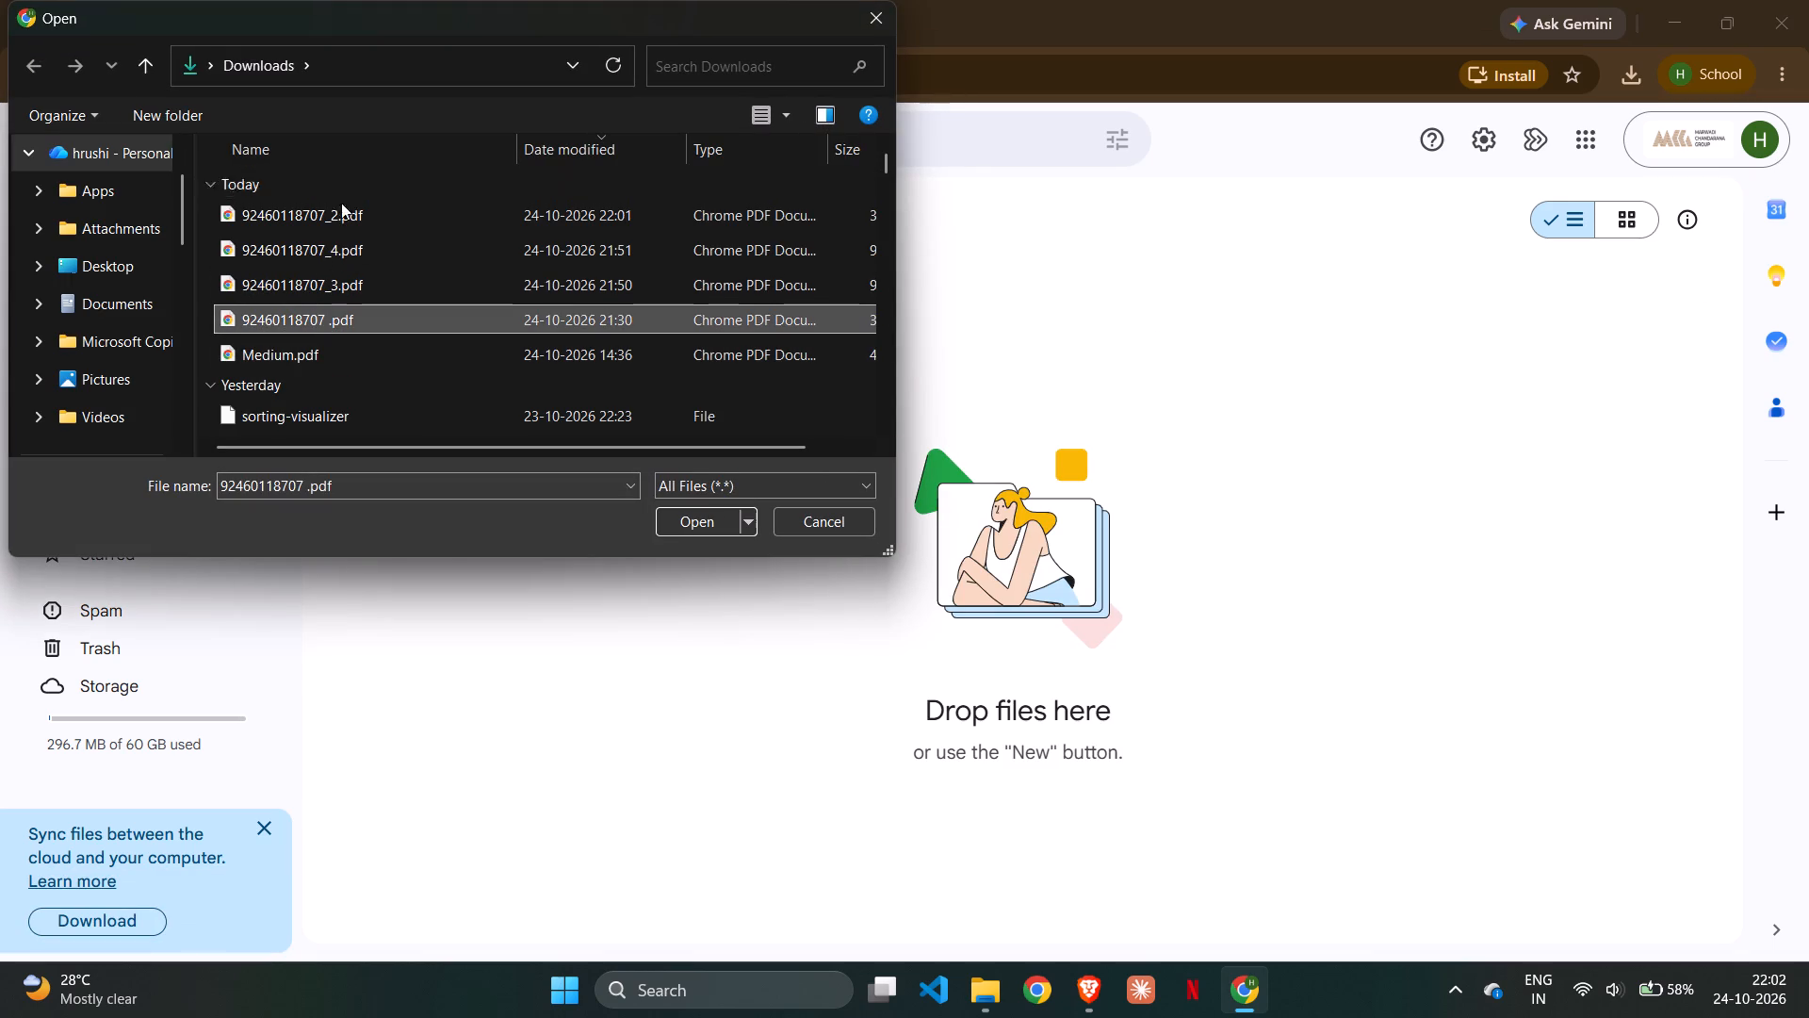
pyautogui.keyDown('ctrl'); pyautogui.click(341, 203); pyautogui.keyUp('ctrl')
pyautogui.keyDown('ctrl'); pyautogui.click(323, 277); pyautogui.keyUp('ctrl')
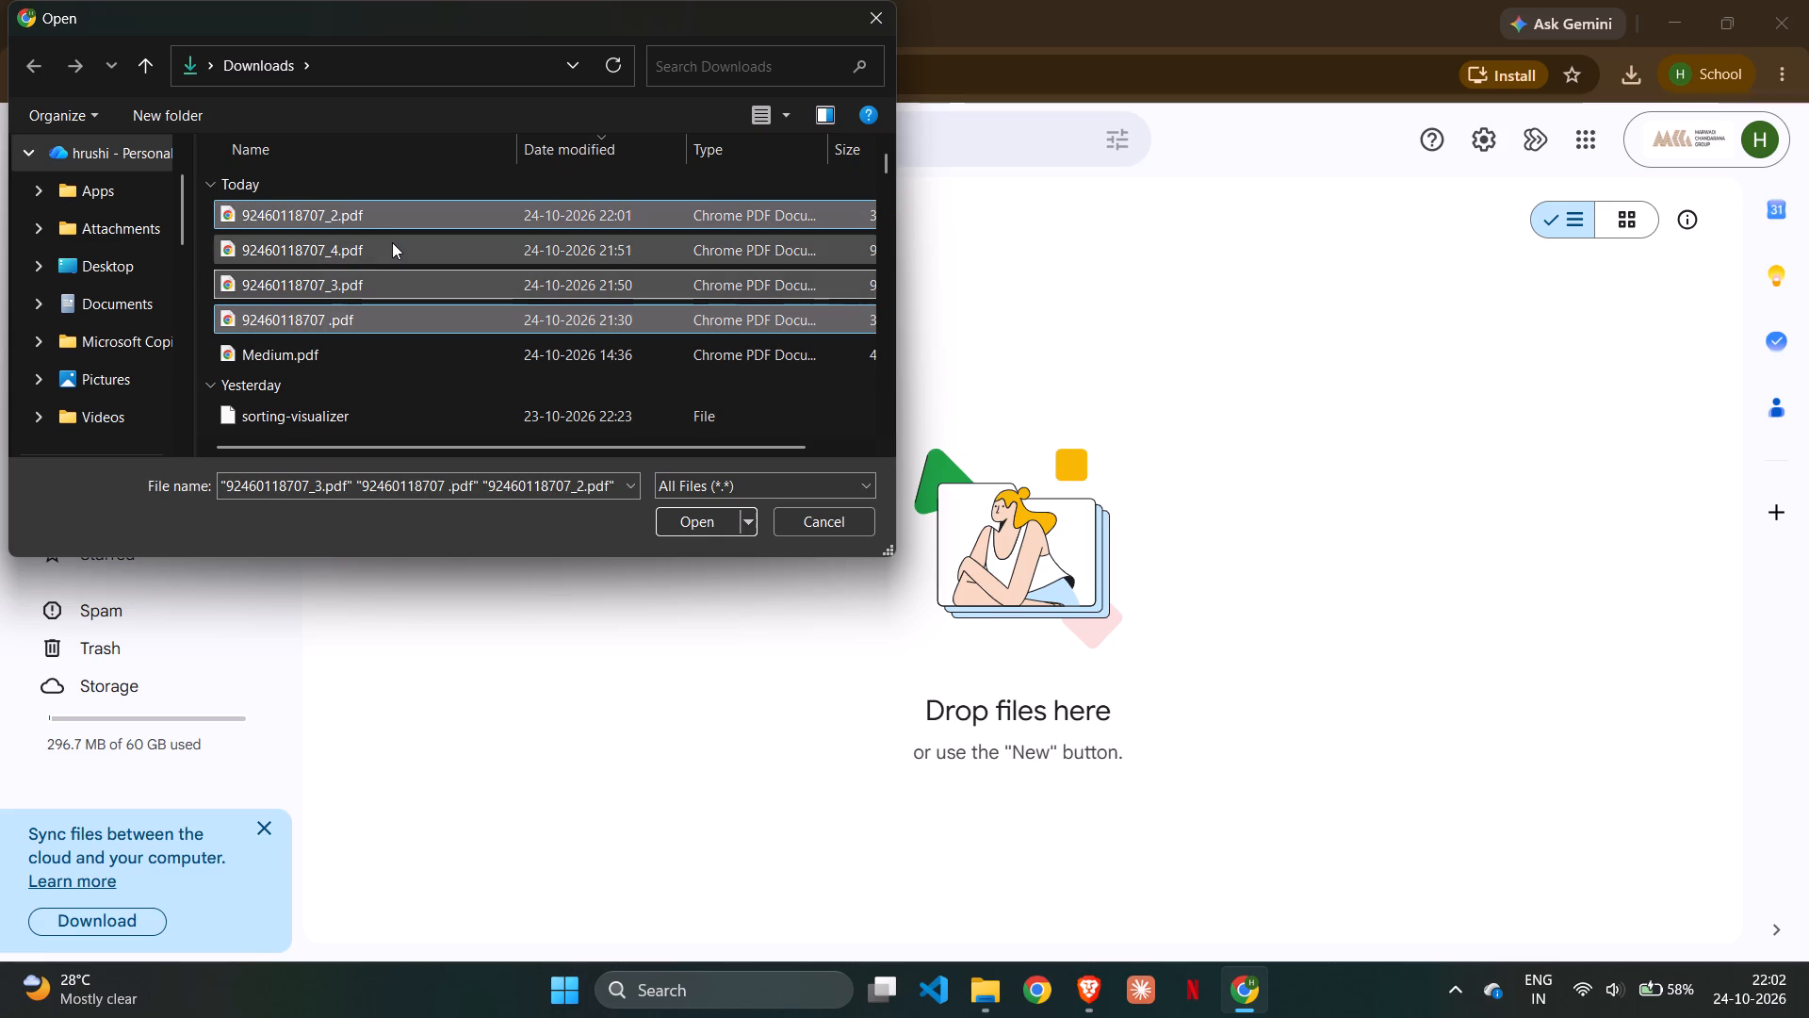
pyautogui.keyDown('ctrl'); pyautogui.click(392, 242); pyautogui.keyUp('ctrl')
pyautogui.click(698, 521)
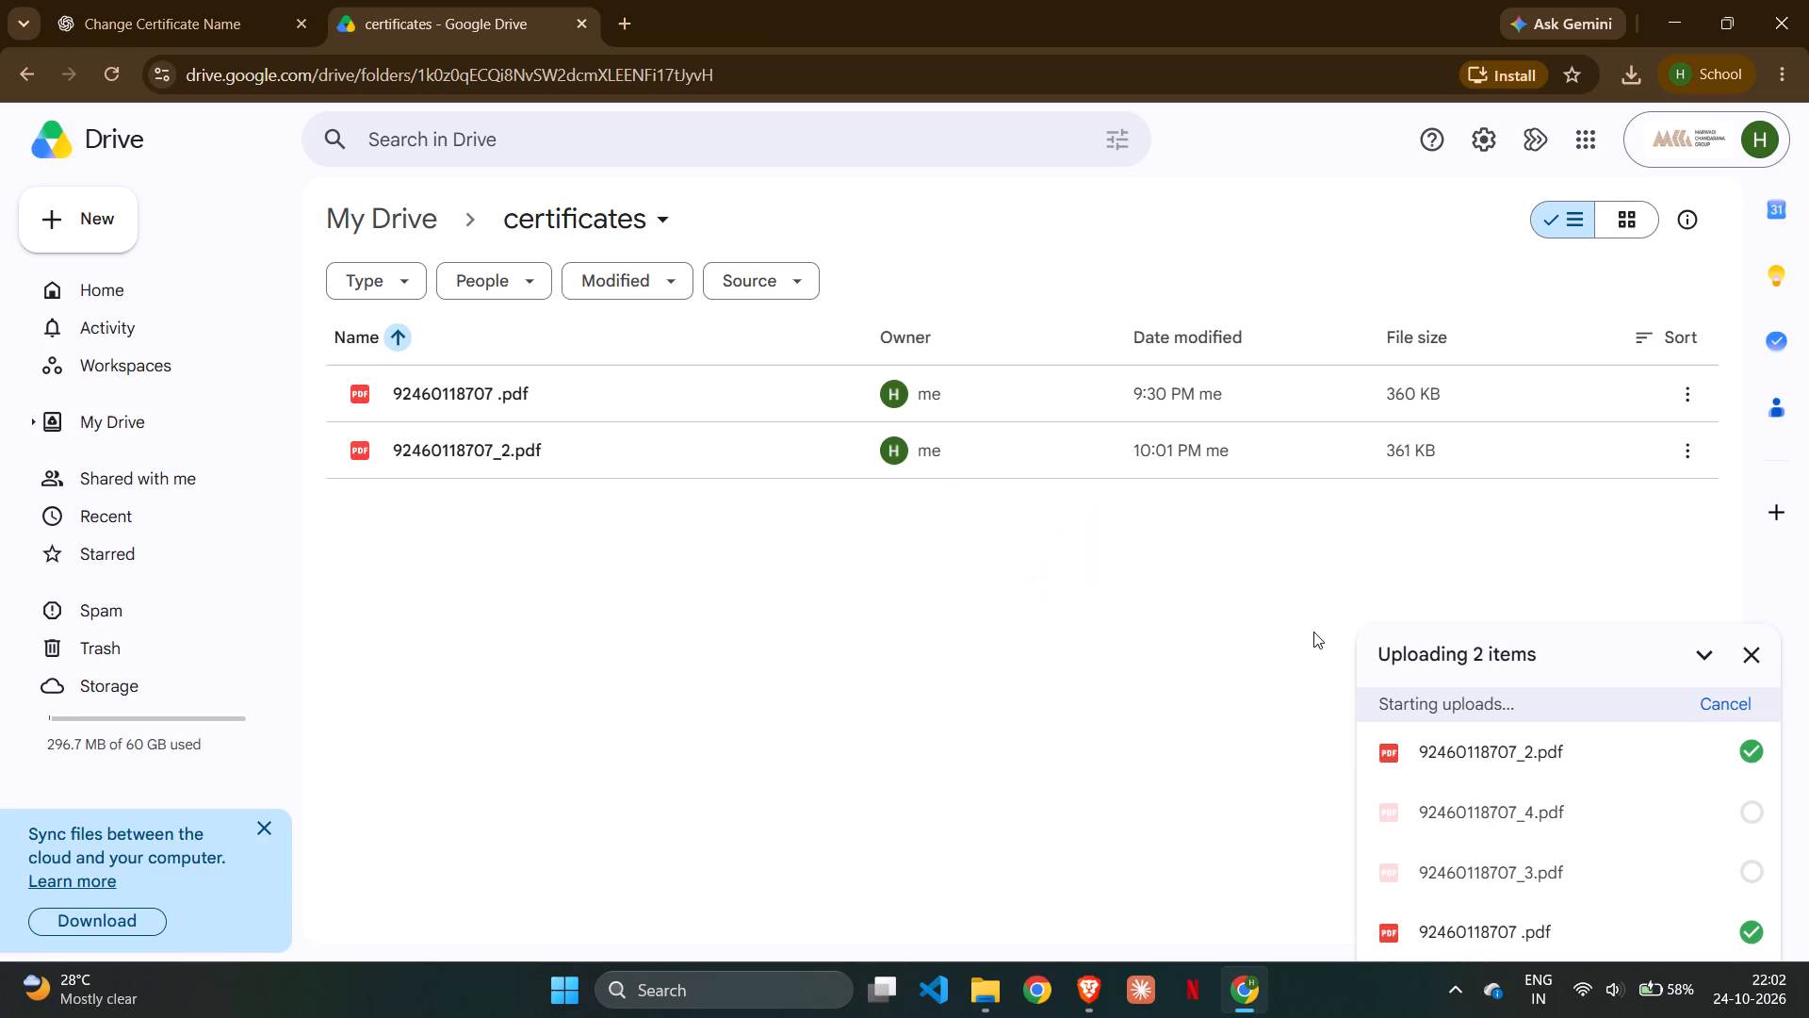
pyautogui.click(1133, 648)
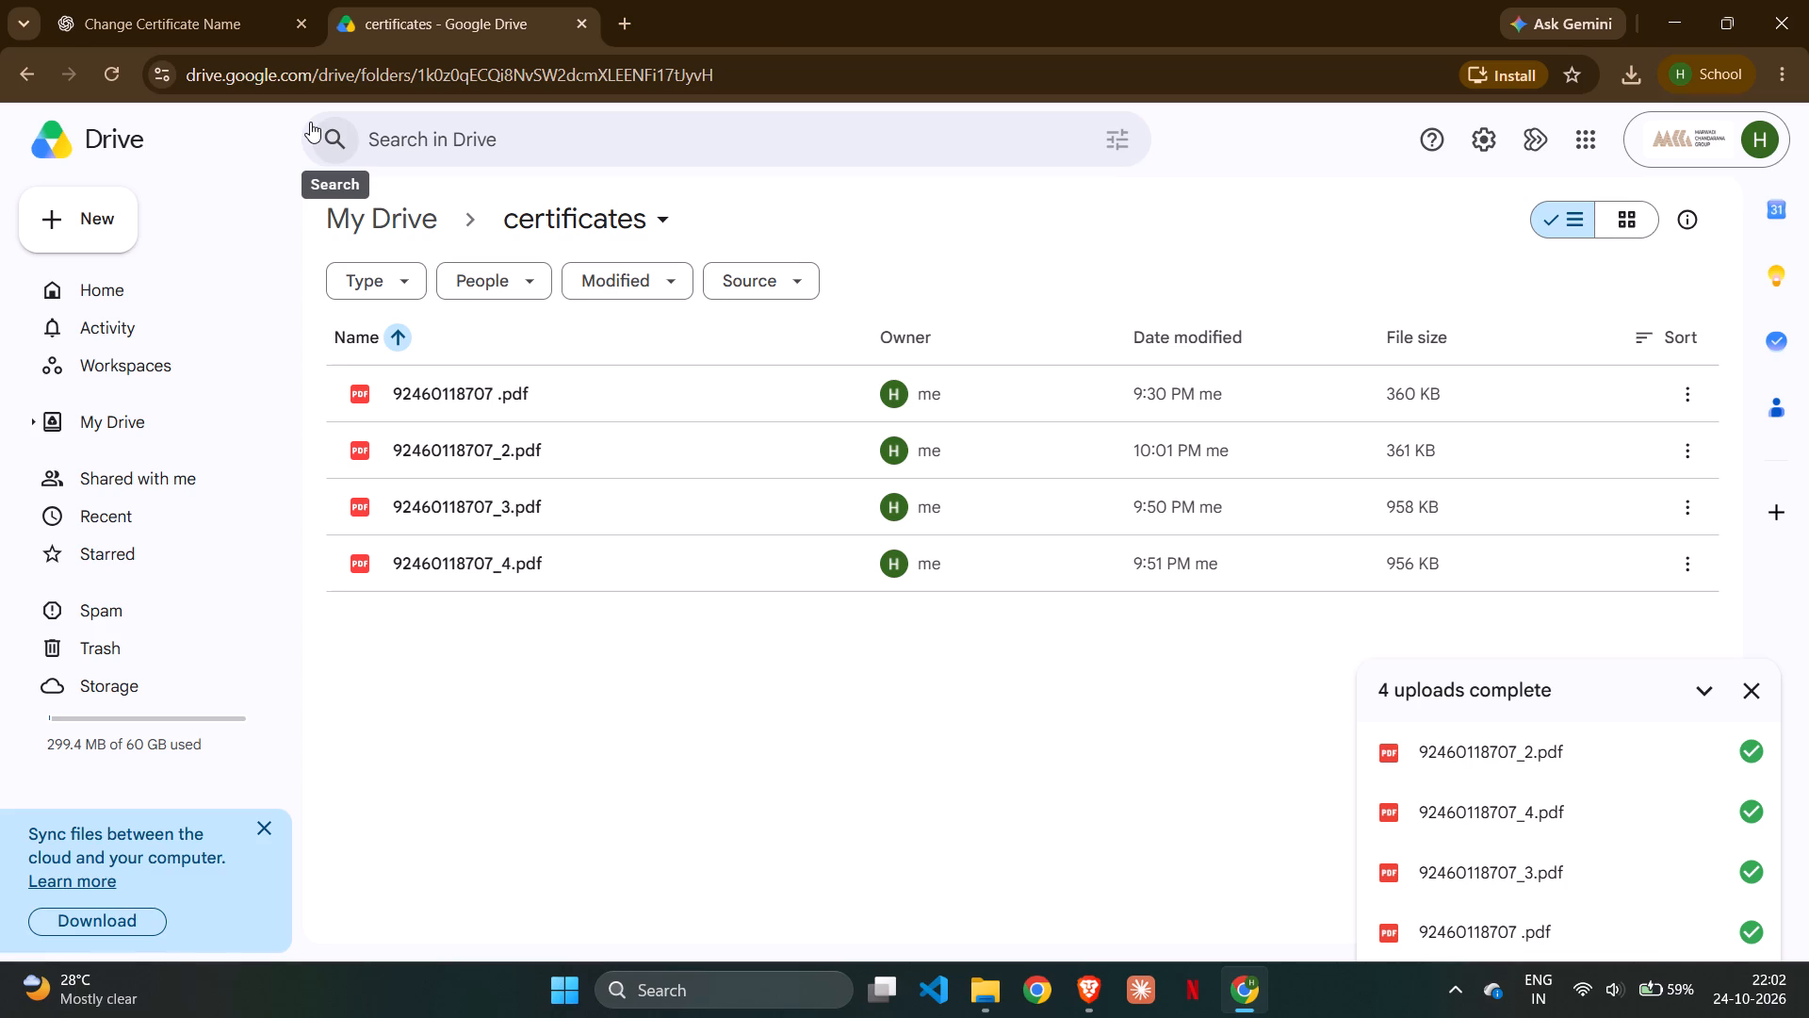
# Copy the web address of the certificates folder.
pyautogui.click(713, 71)
pyautogui.click(720, 71)
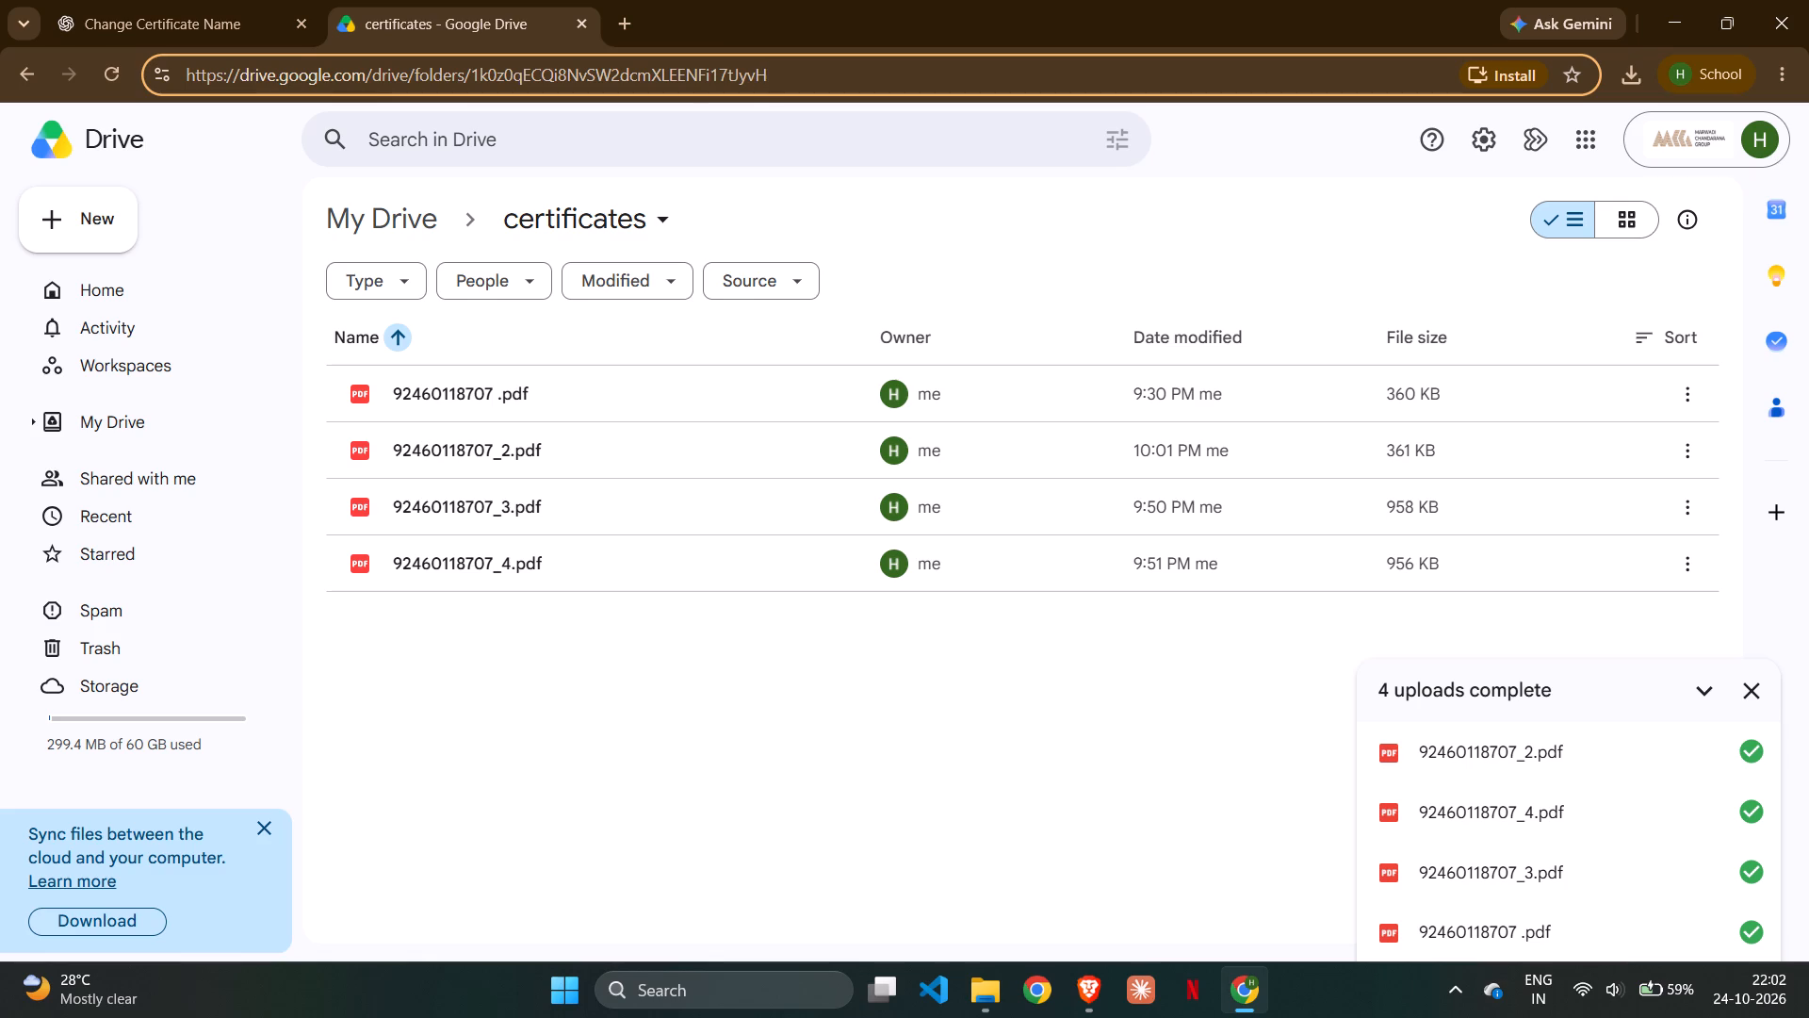
pyautogui.hotkey('ctrl', 'a')
pyautogui.hotkey('ctrl', 'c')
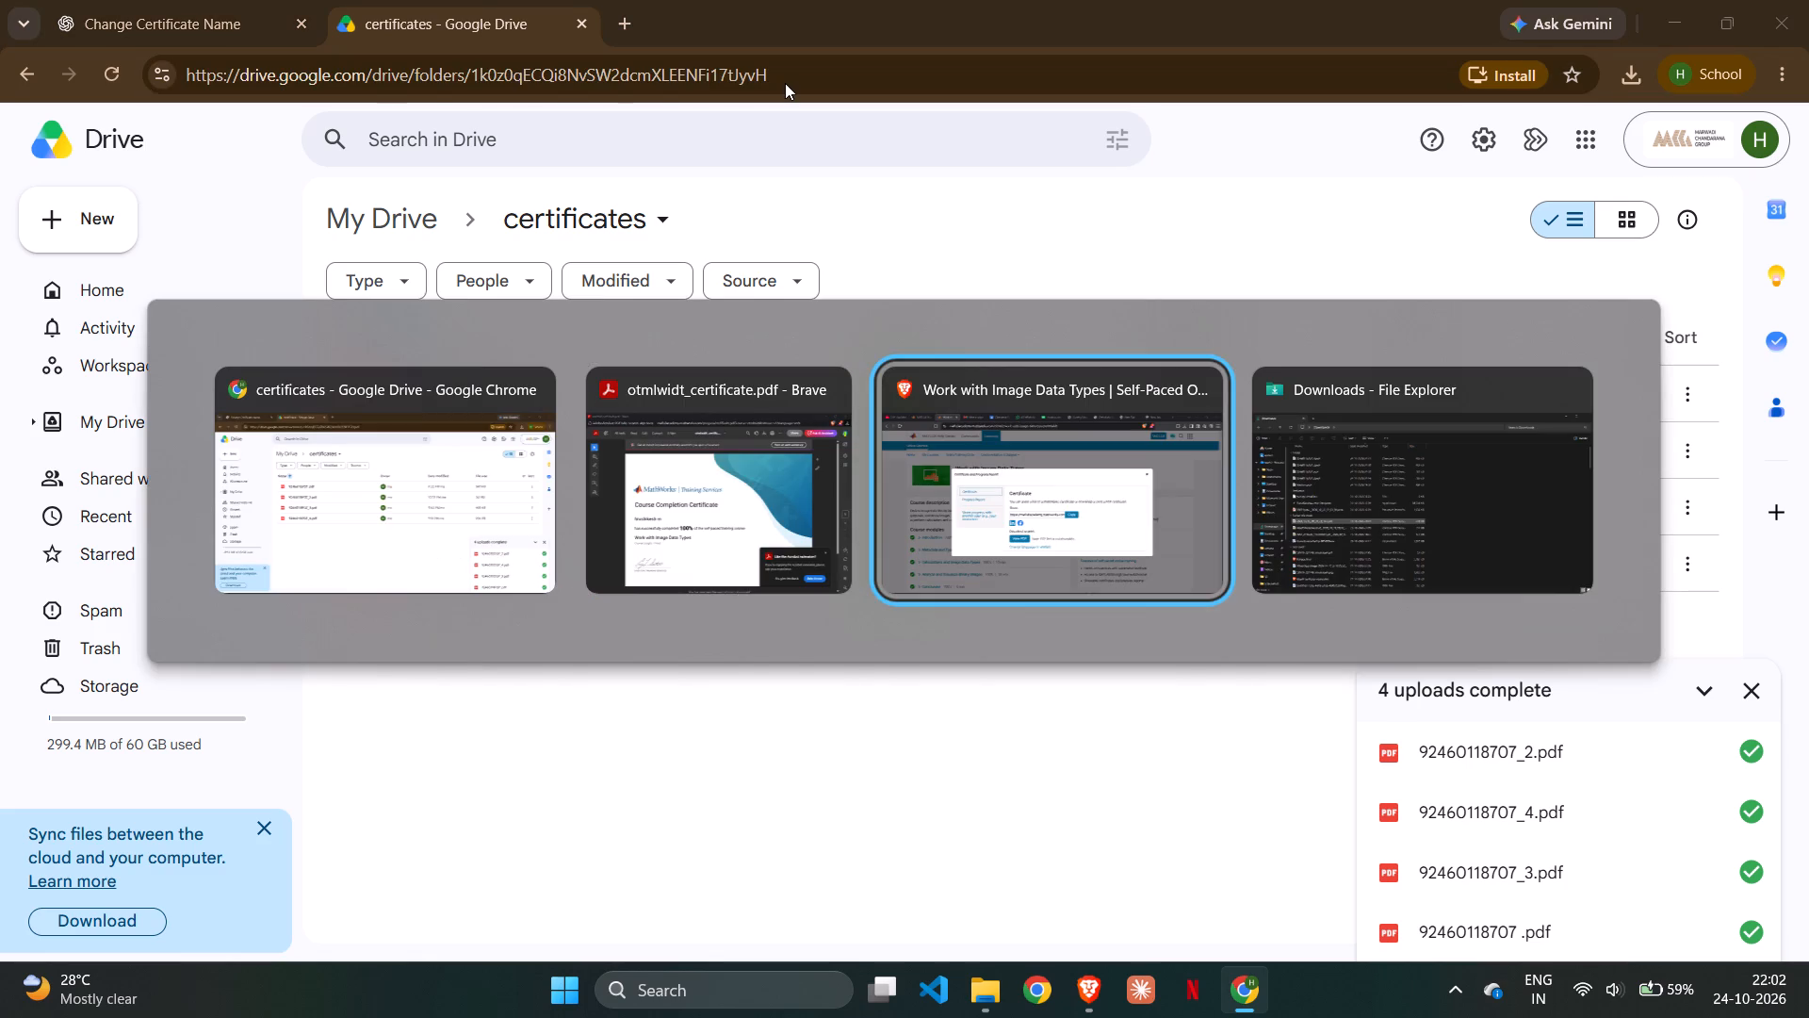
# Switch to the student_certificate_links spreadsheet in Brave and enter the student number in A17 and the student's full name in B17.
pyautogui.click(879, 0)
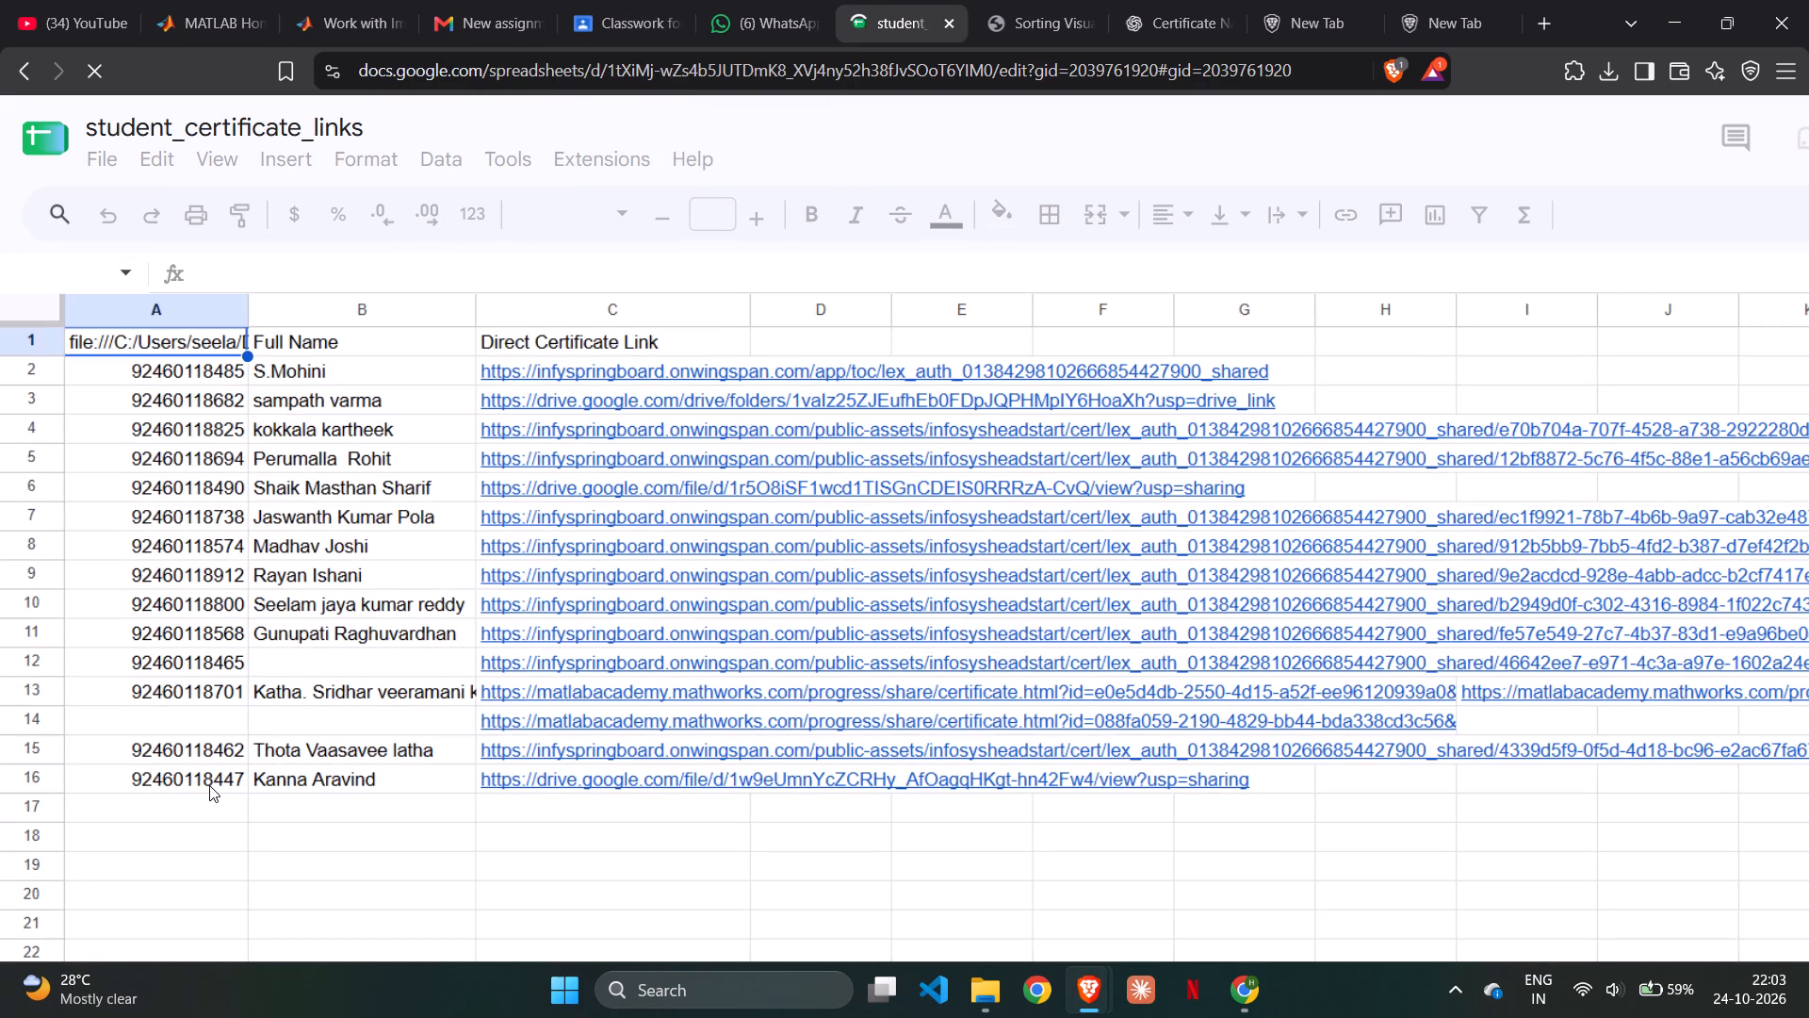
pyautogui.click(180, 809)
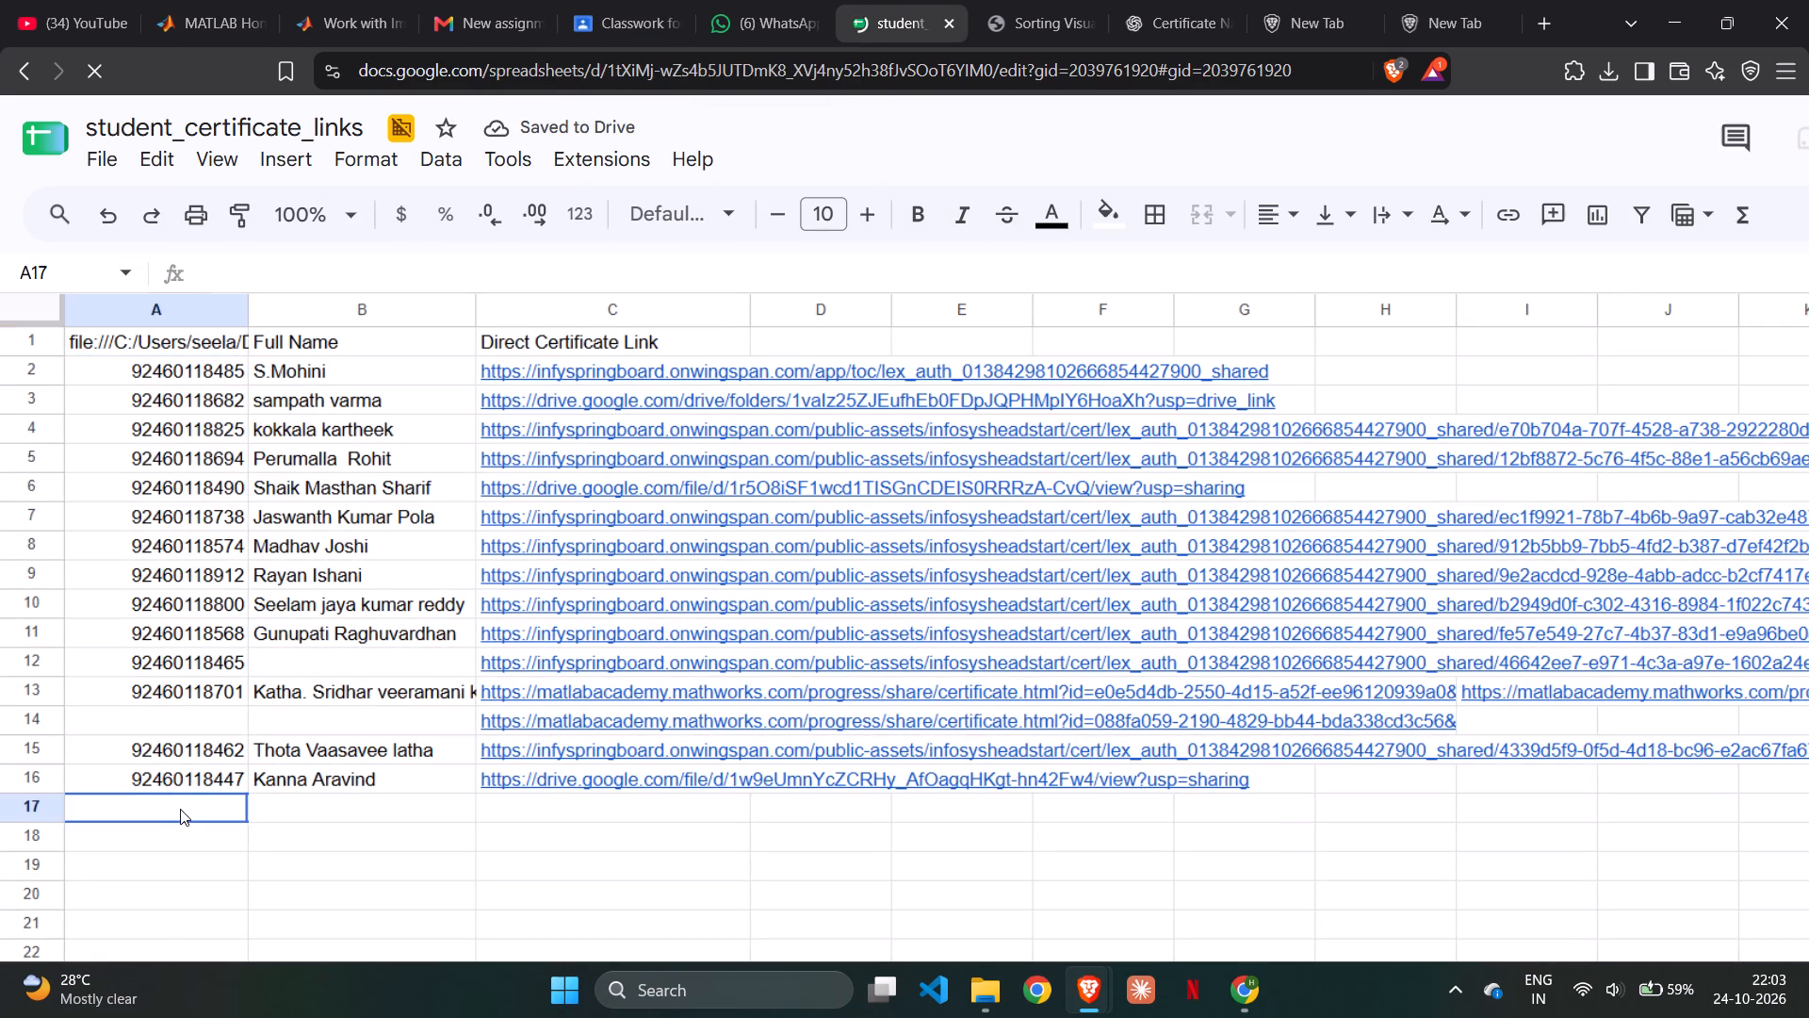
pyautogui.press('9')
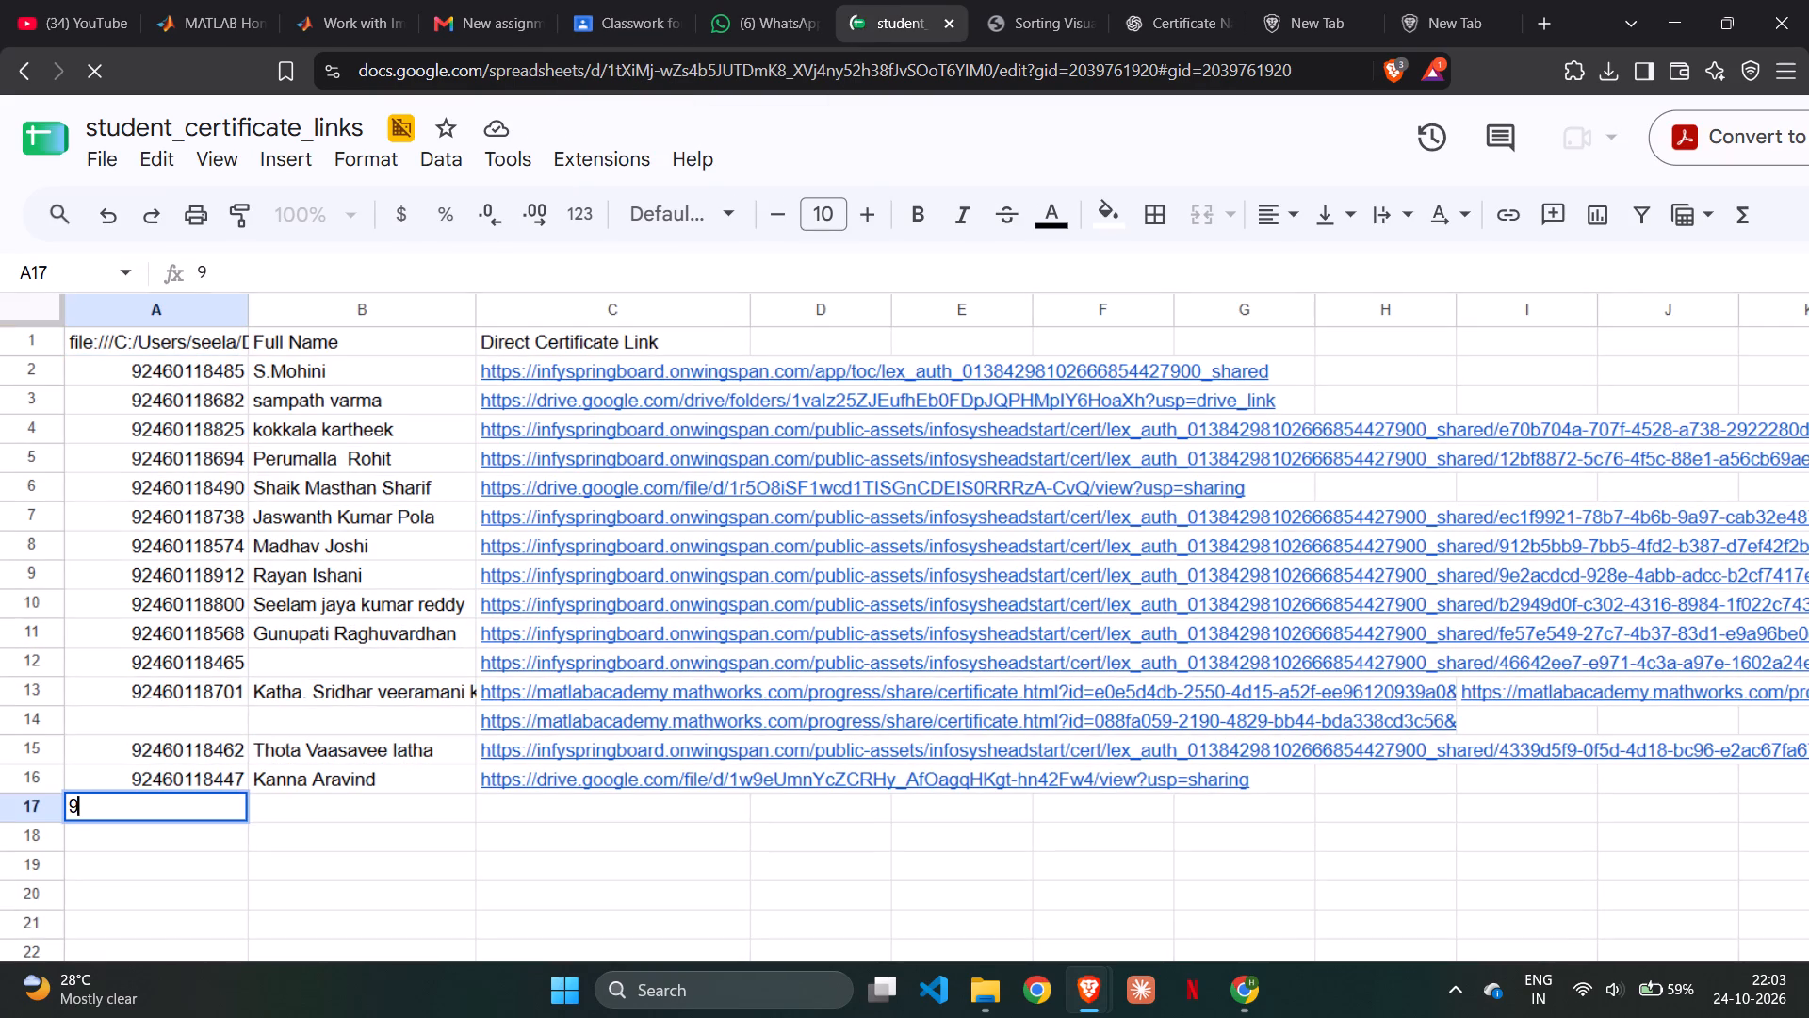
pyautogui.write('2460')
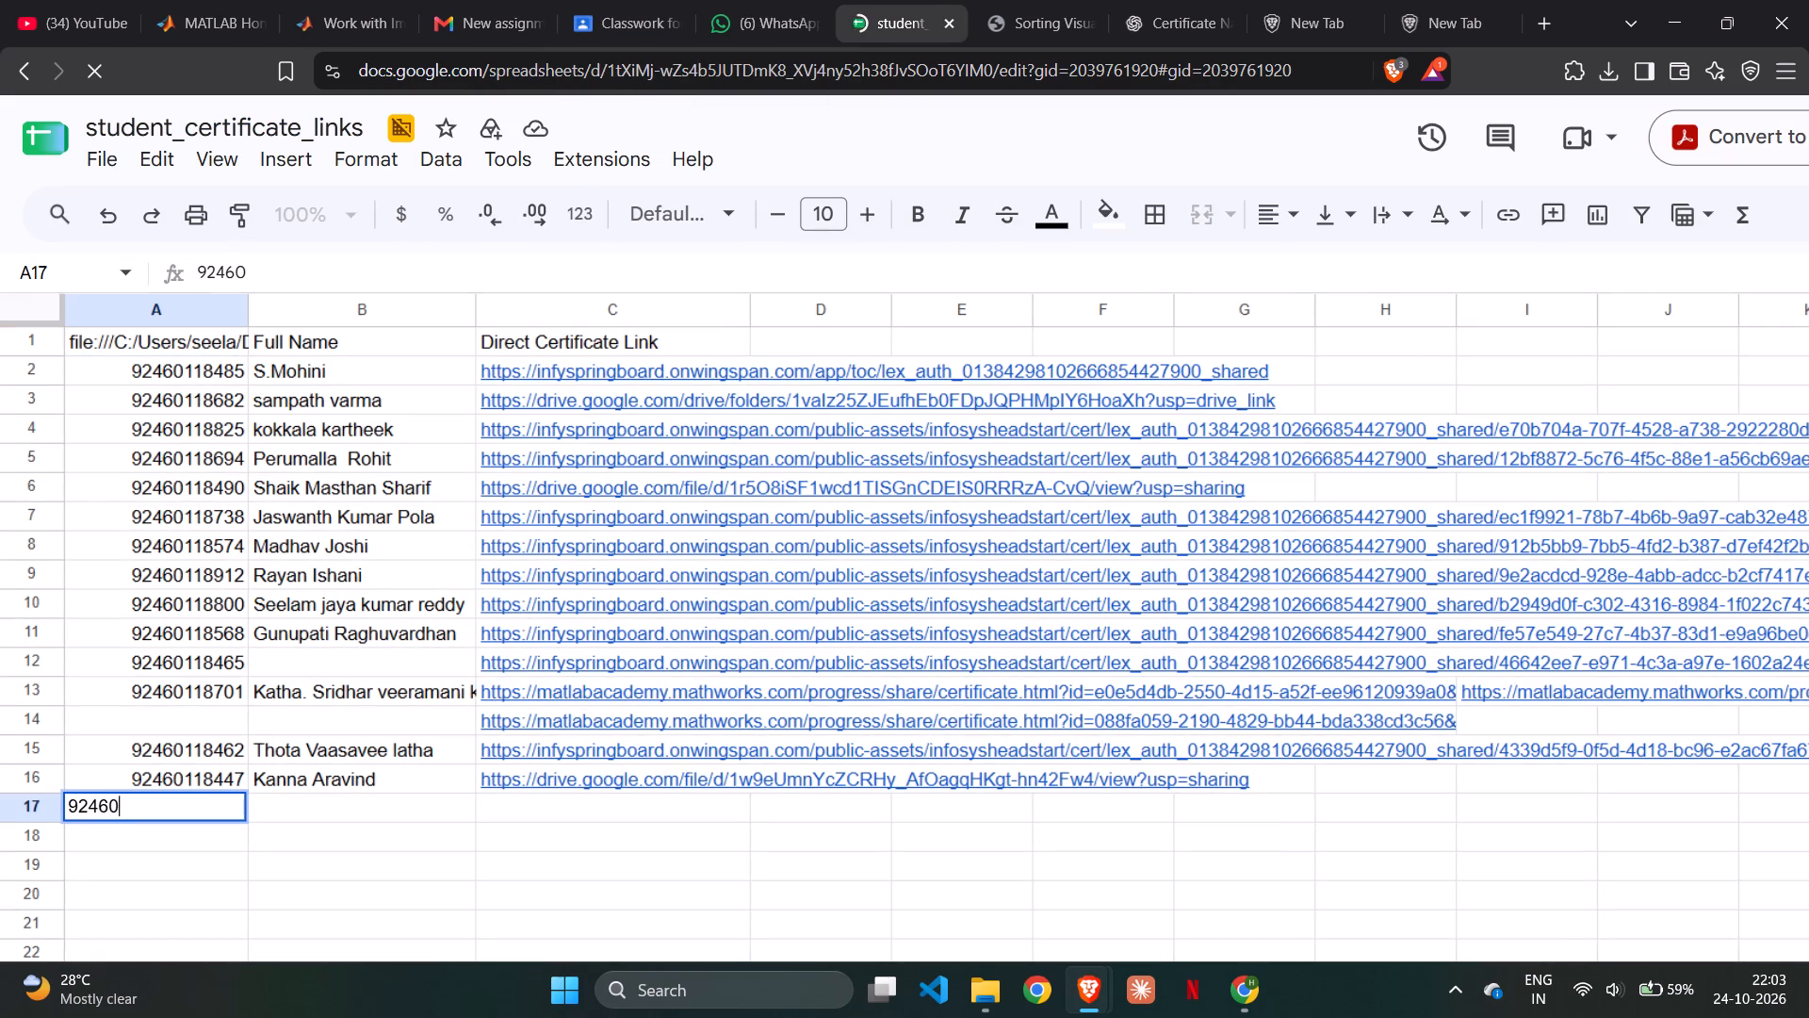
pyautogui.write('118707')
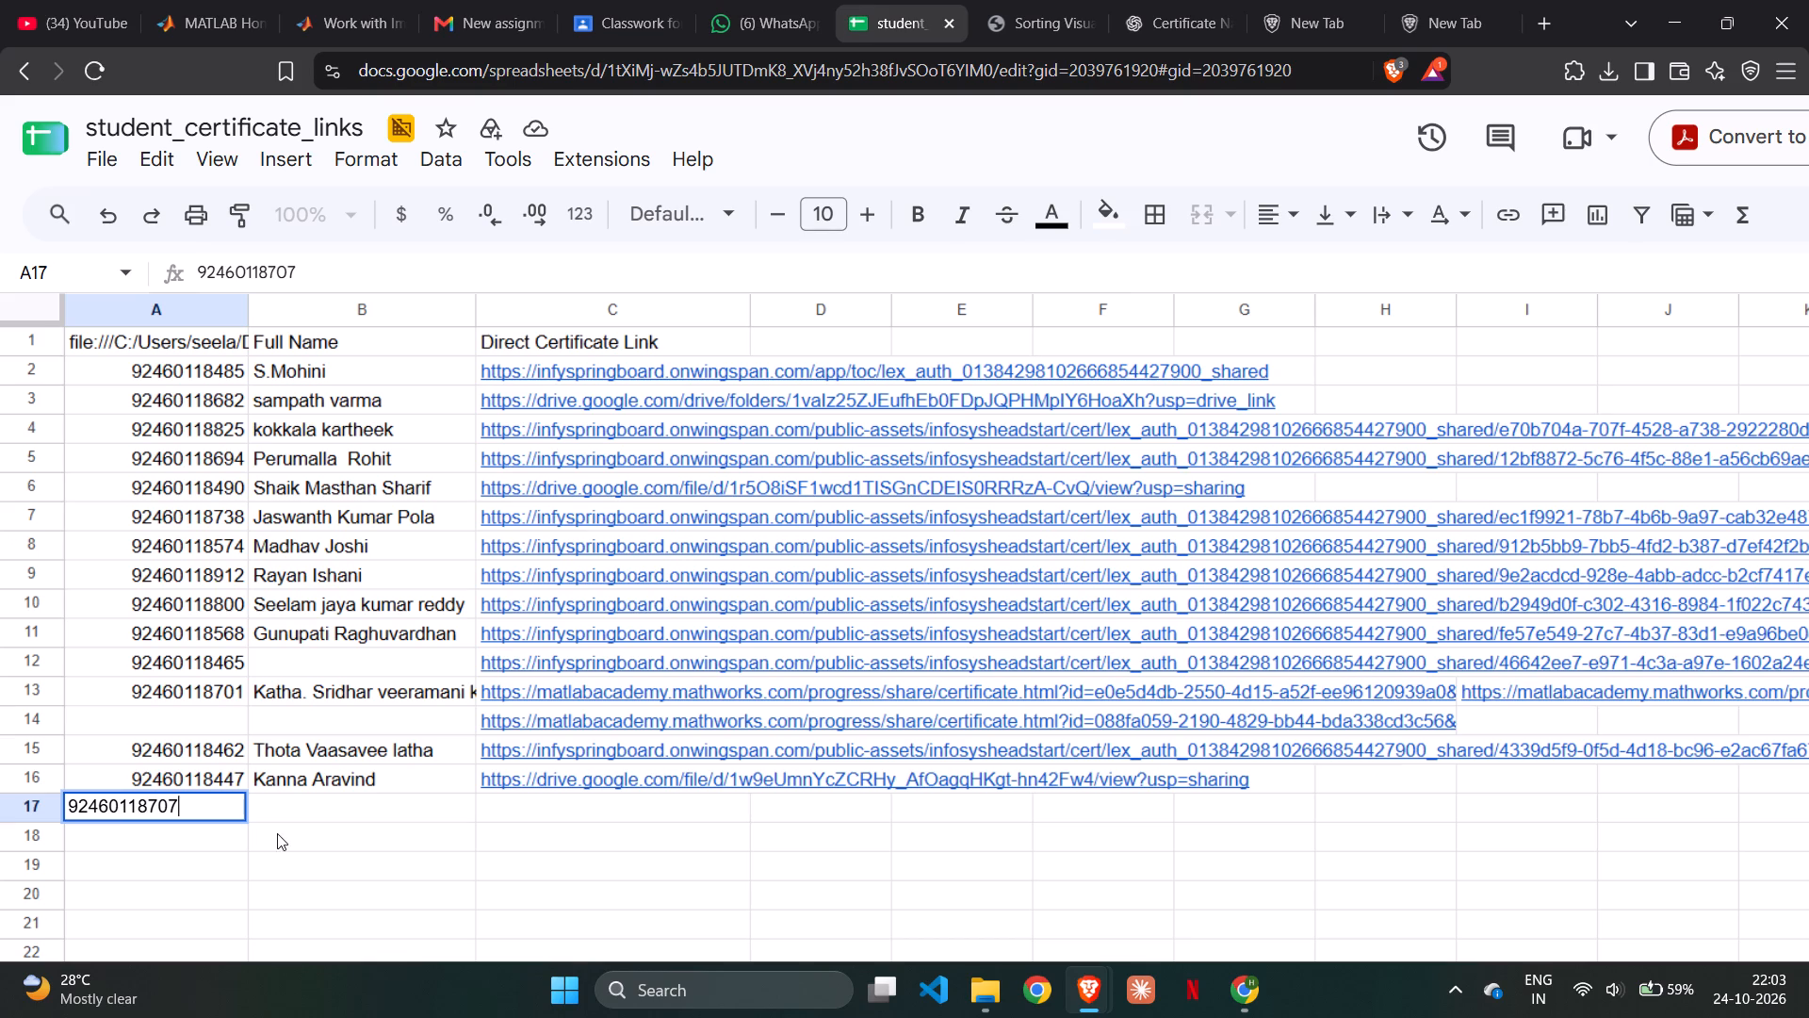
pyautogui.click(309, 793)
pyautogui.click(306, 816)
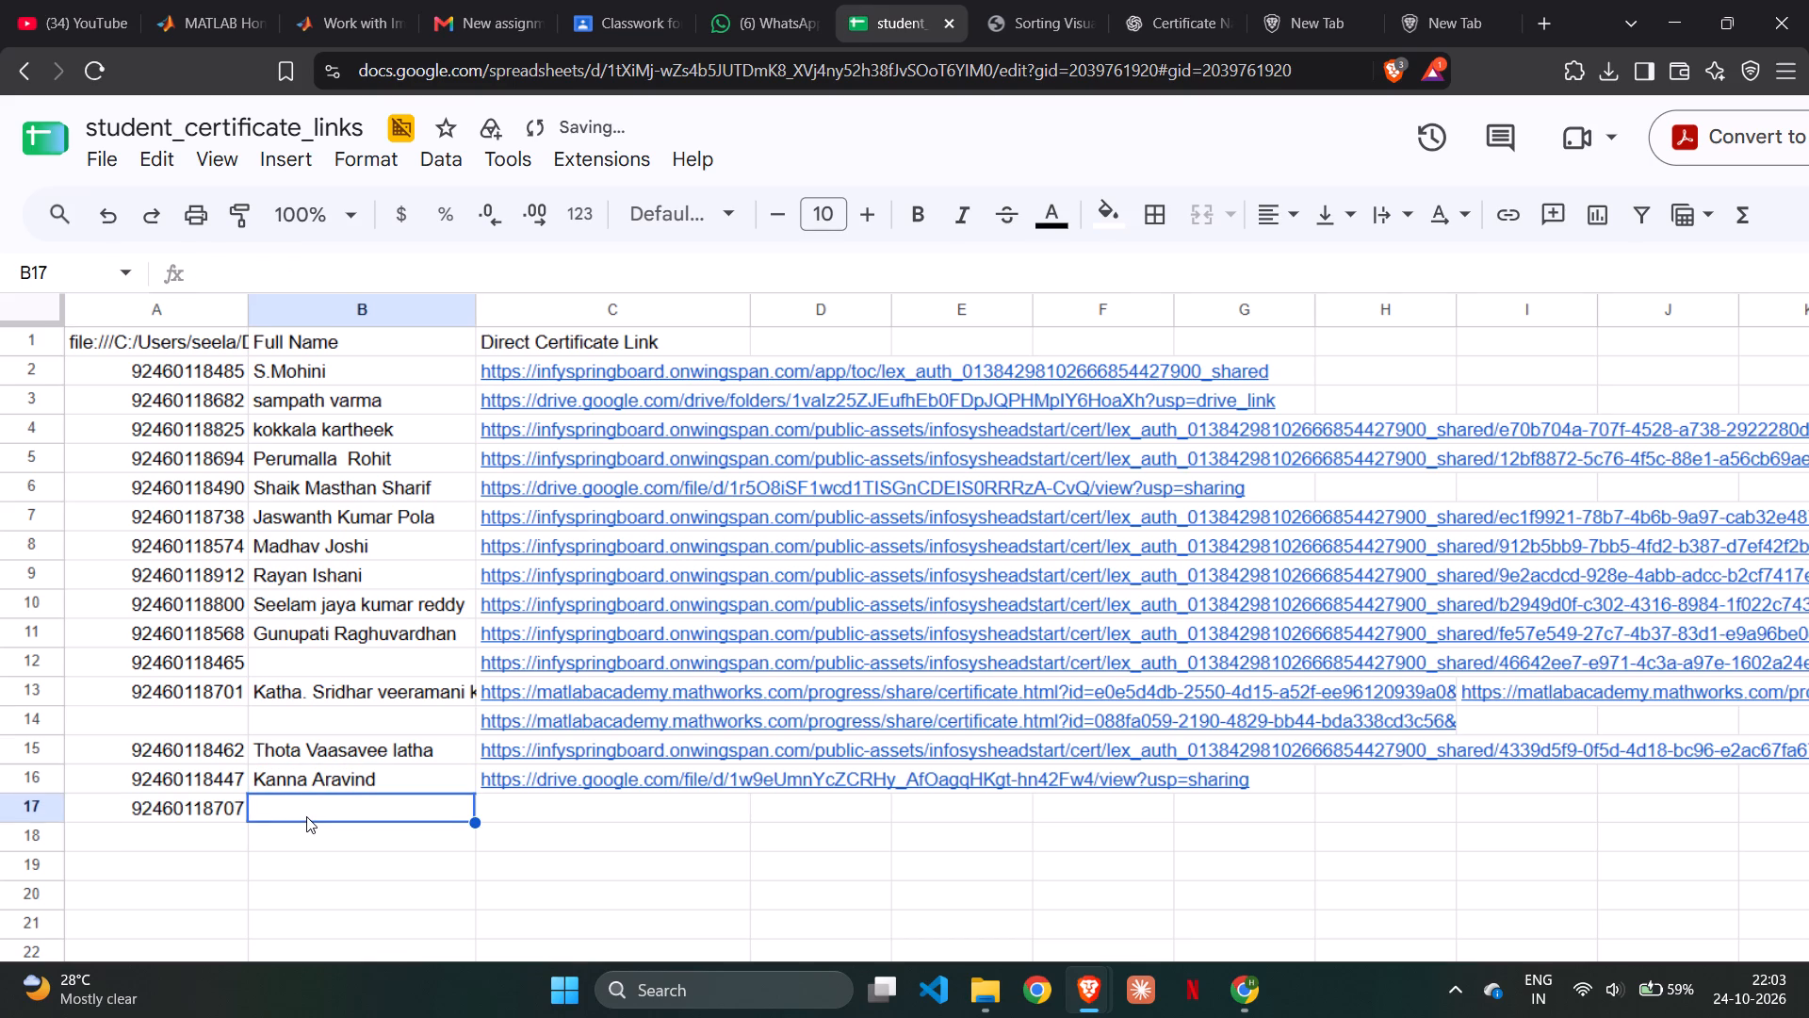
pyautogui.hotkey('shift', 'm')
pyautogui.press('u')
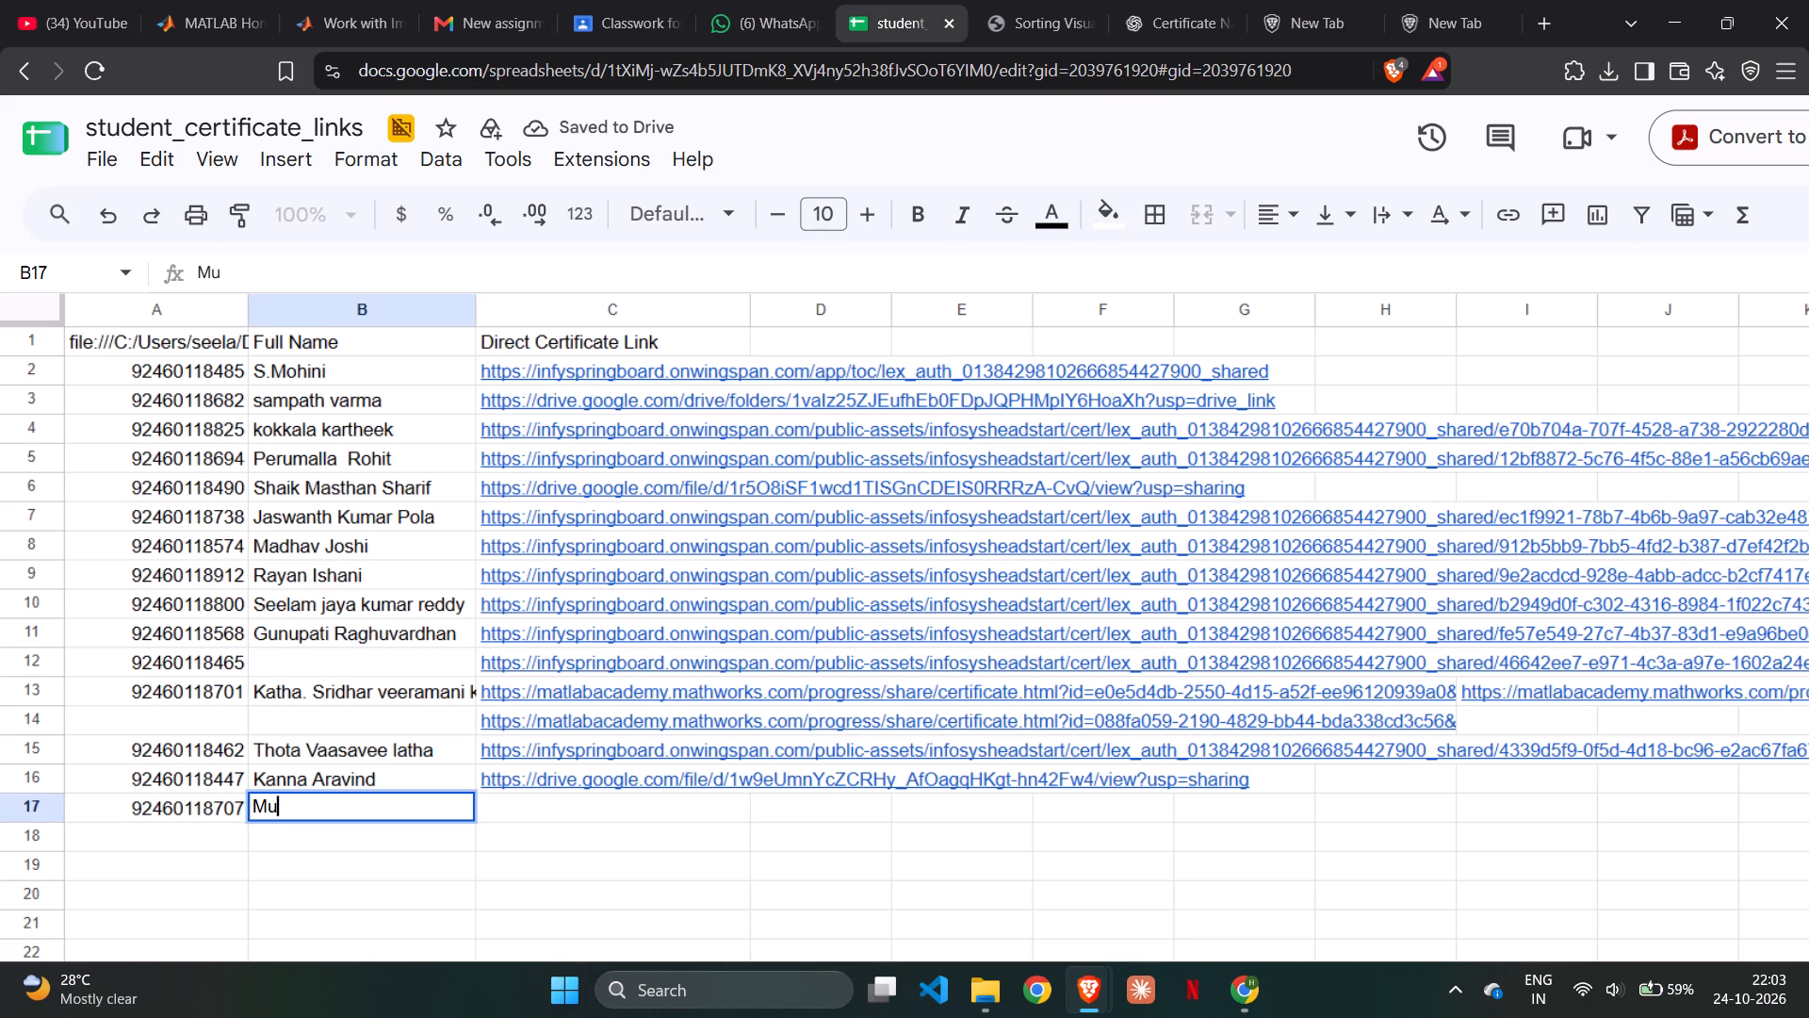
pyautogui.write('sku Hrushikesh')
# Paste the copied certificates folder link into cell C17 under Direct Certificate Link.
pyautogui.click(562, 817)
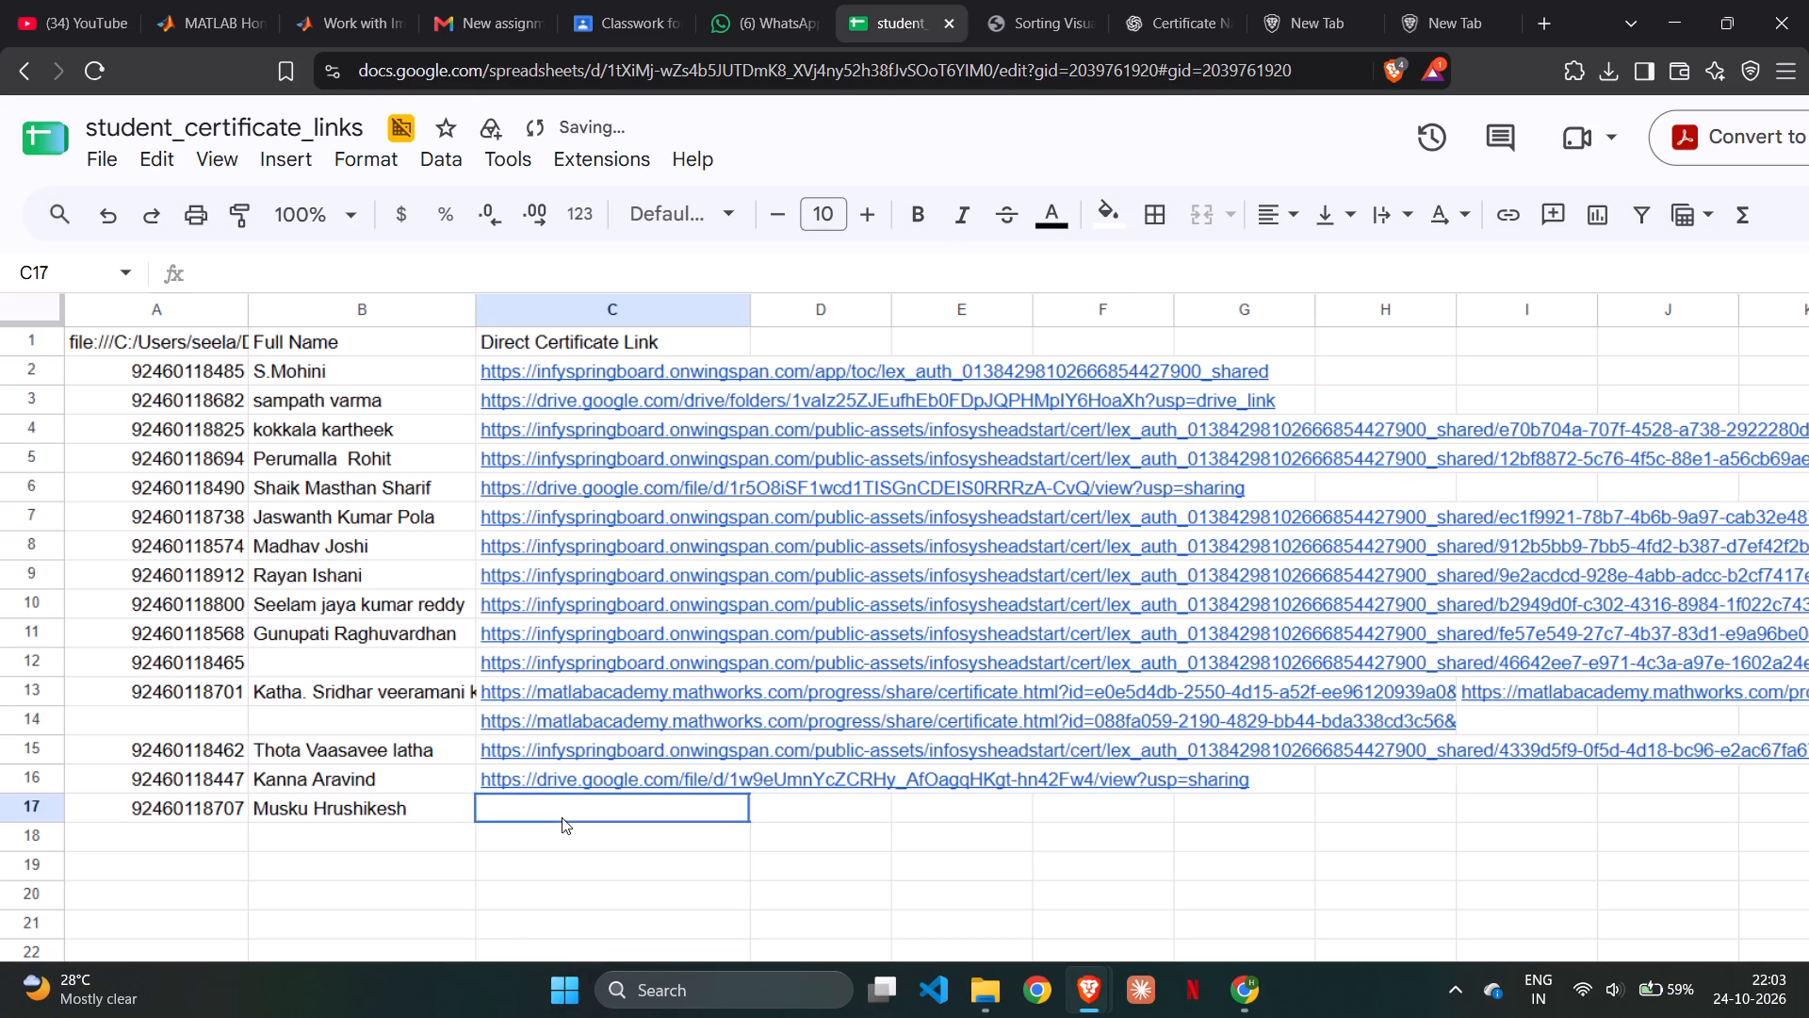
pyautogui.hotkey('ctrl', 'v')
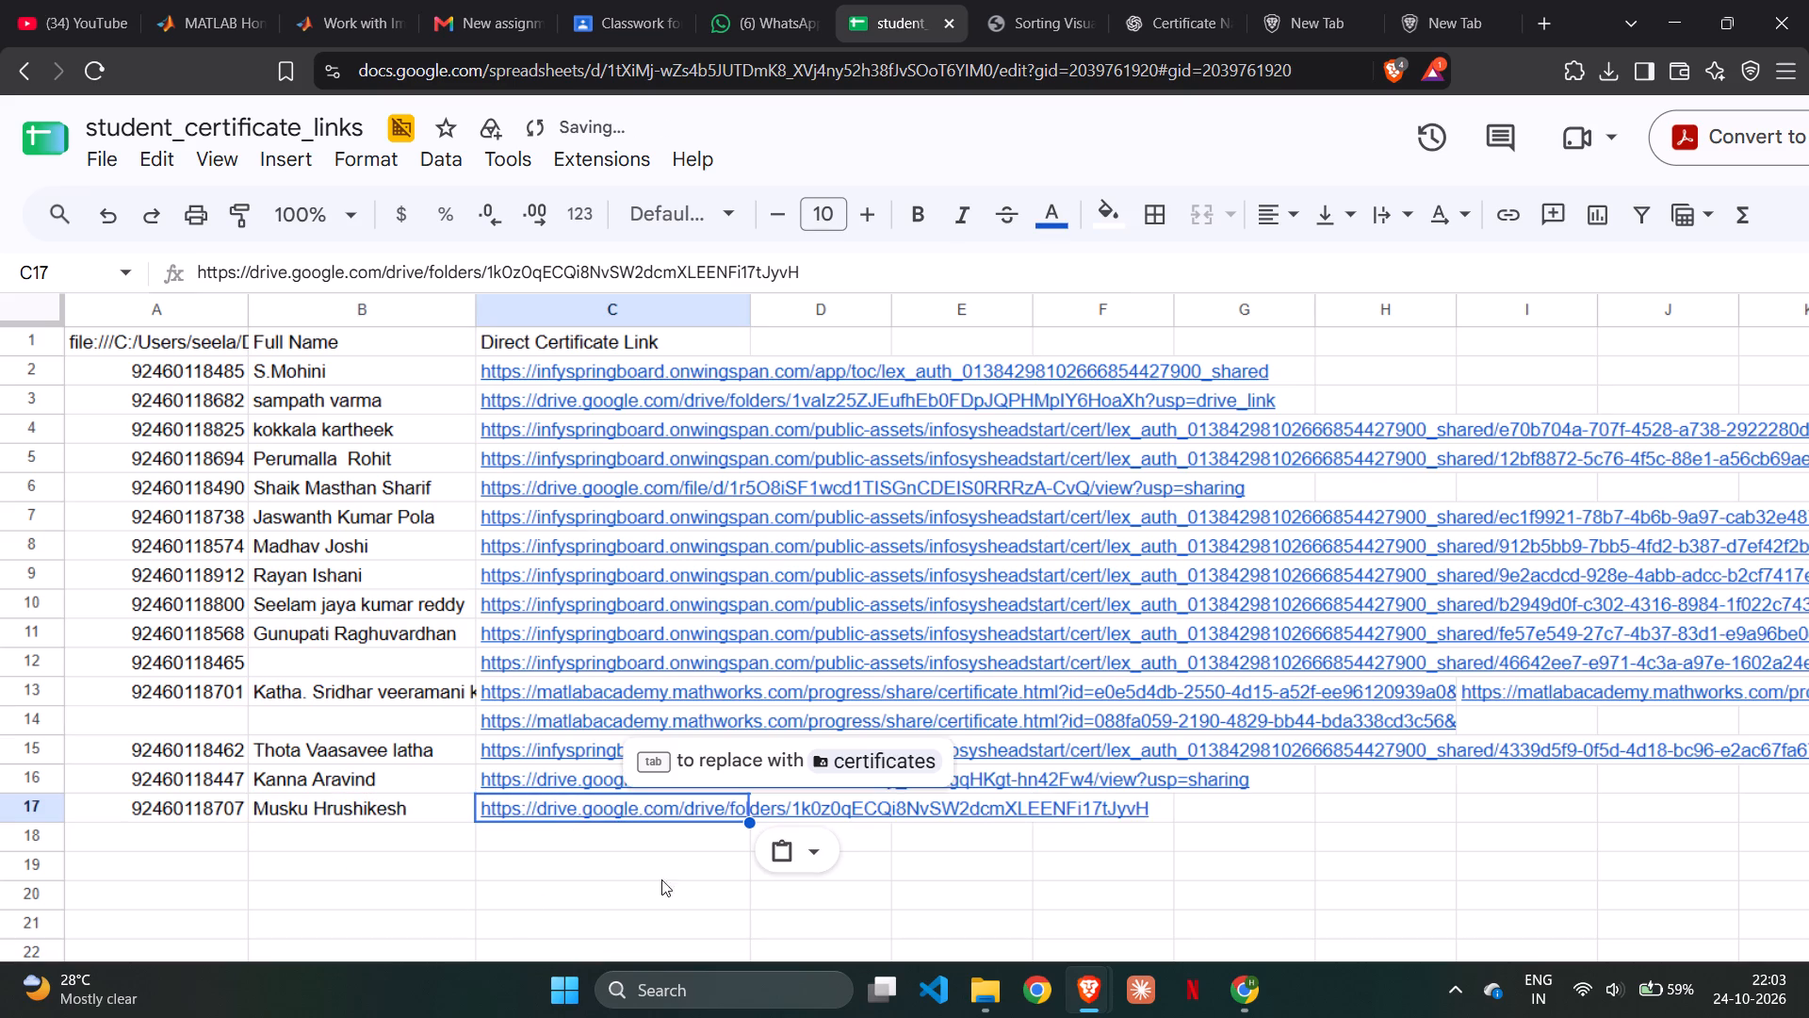
pyautogui.click(399, 918)
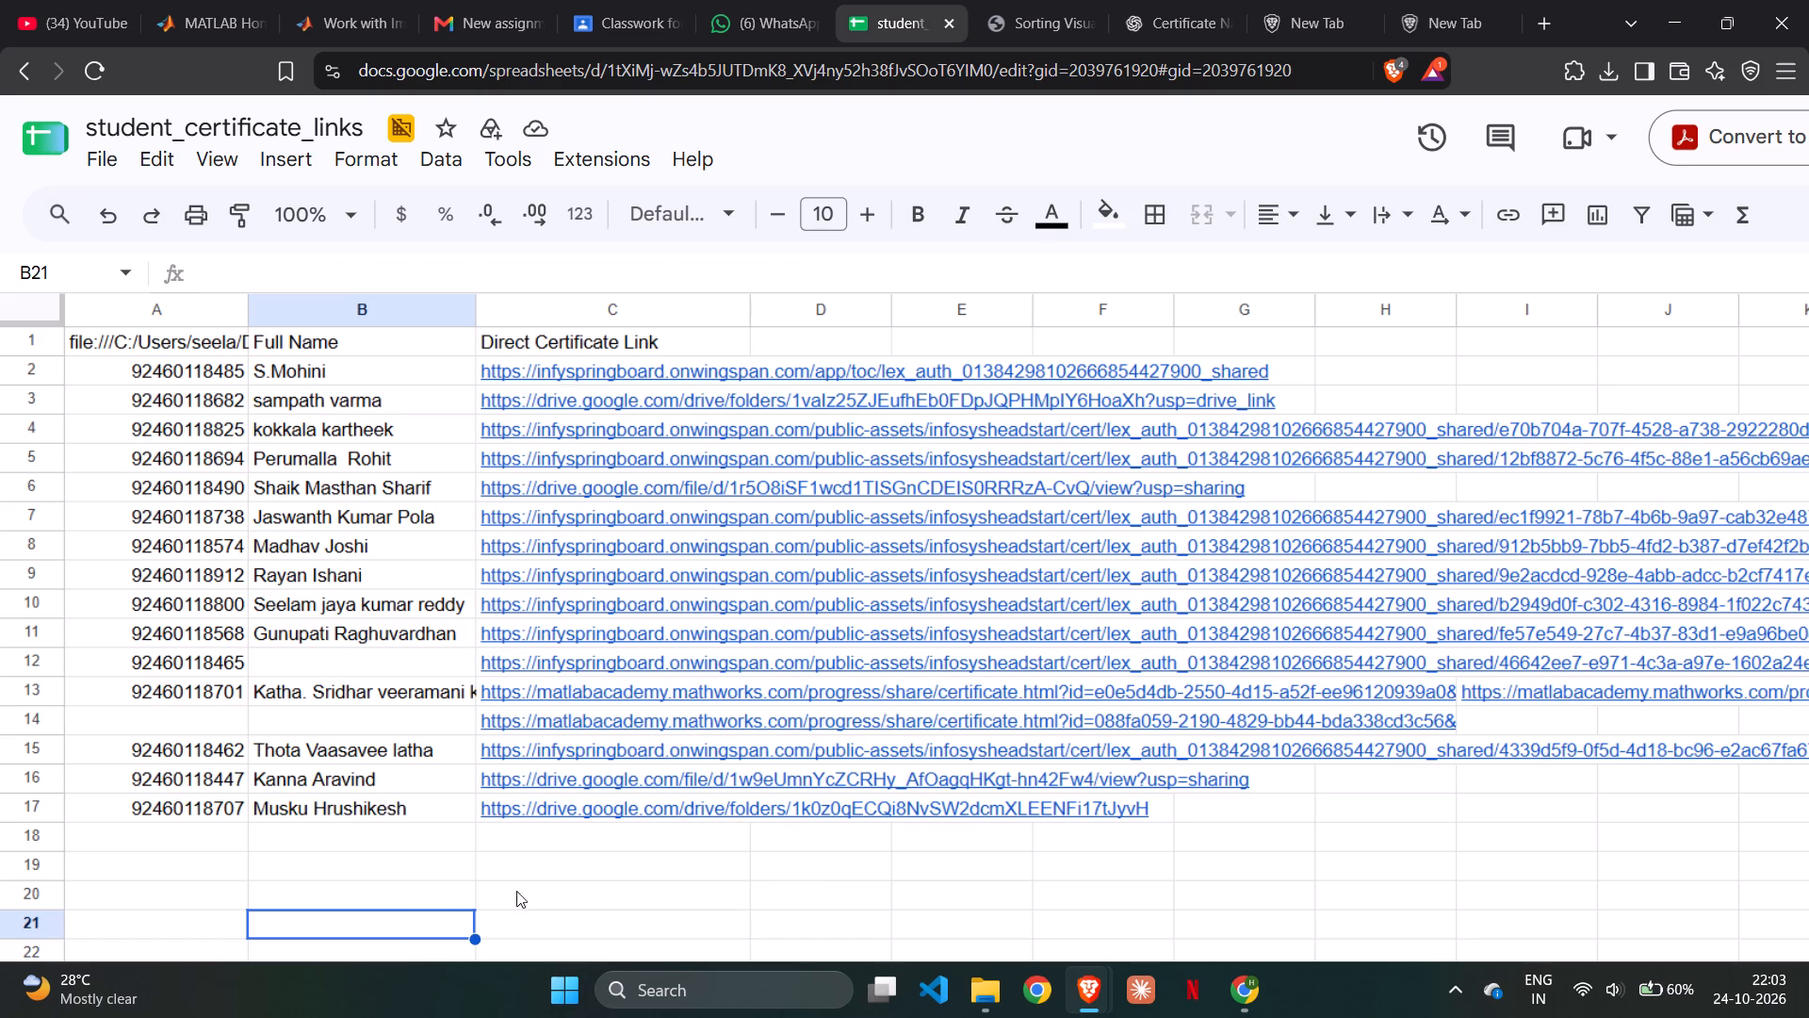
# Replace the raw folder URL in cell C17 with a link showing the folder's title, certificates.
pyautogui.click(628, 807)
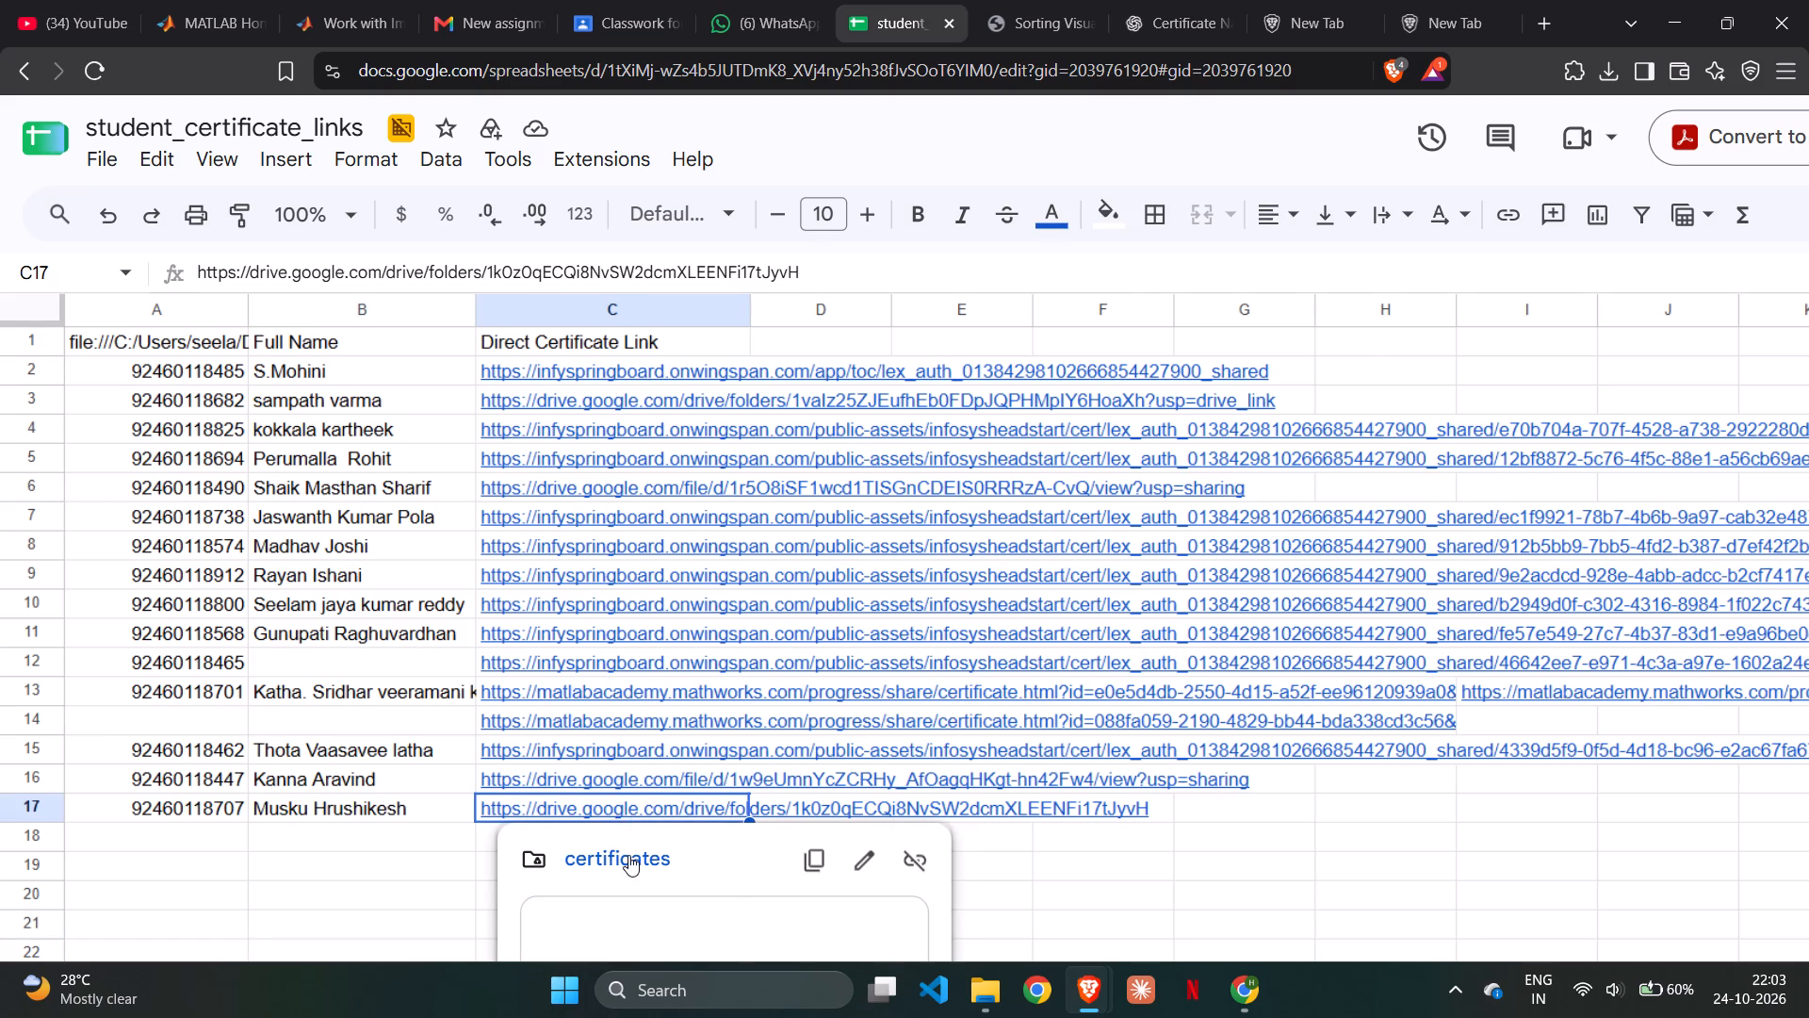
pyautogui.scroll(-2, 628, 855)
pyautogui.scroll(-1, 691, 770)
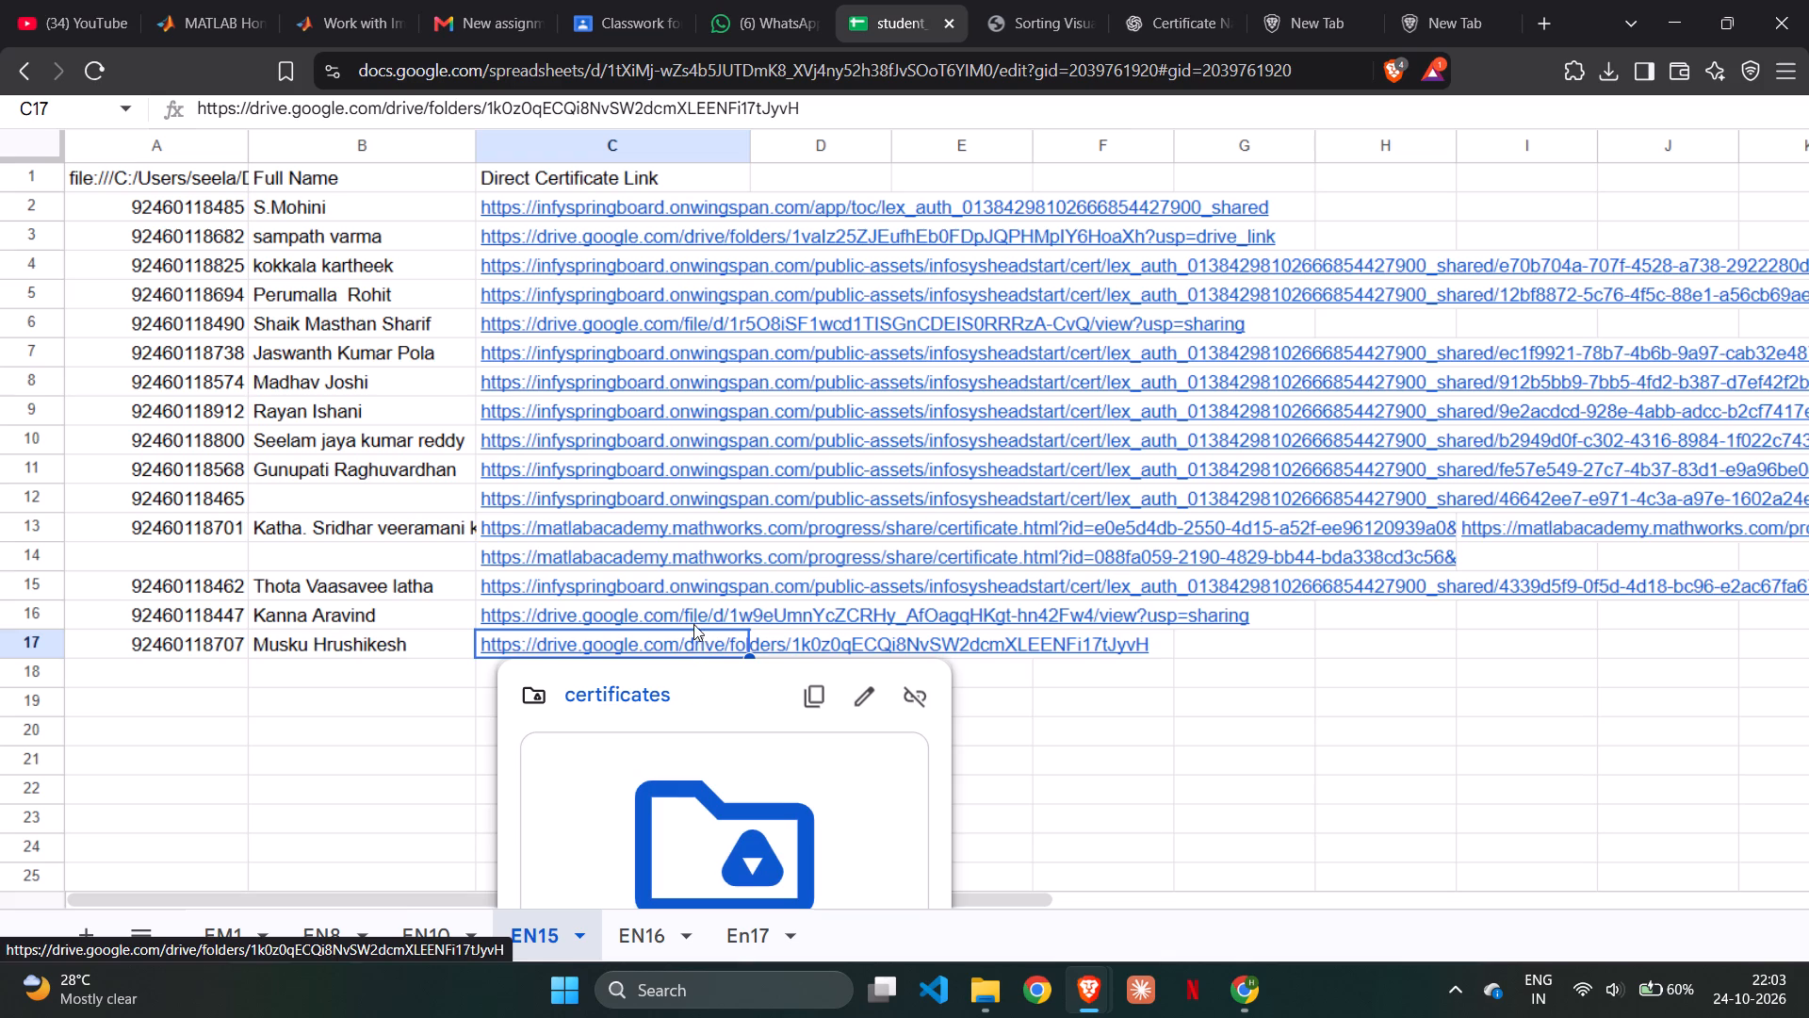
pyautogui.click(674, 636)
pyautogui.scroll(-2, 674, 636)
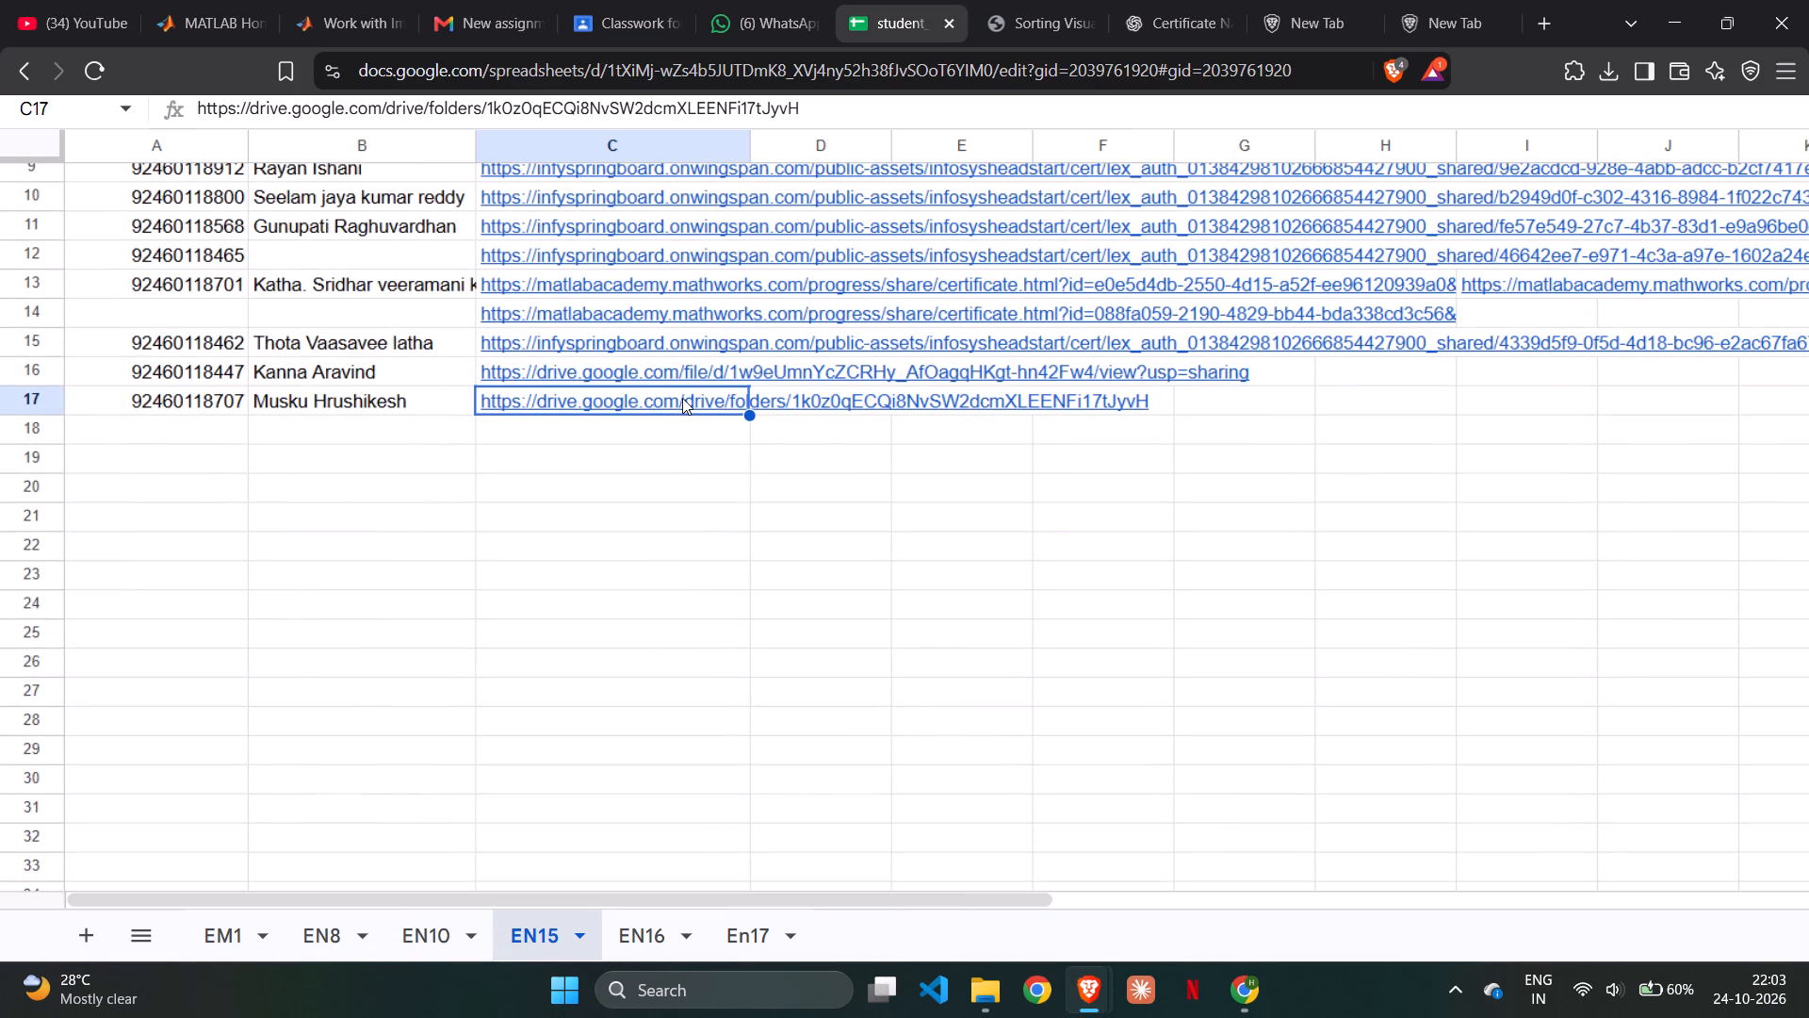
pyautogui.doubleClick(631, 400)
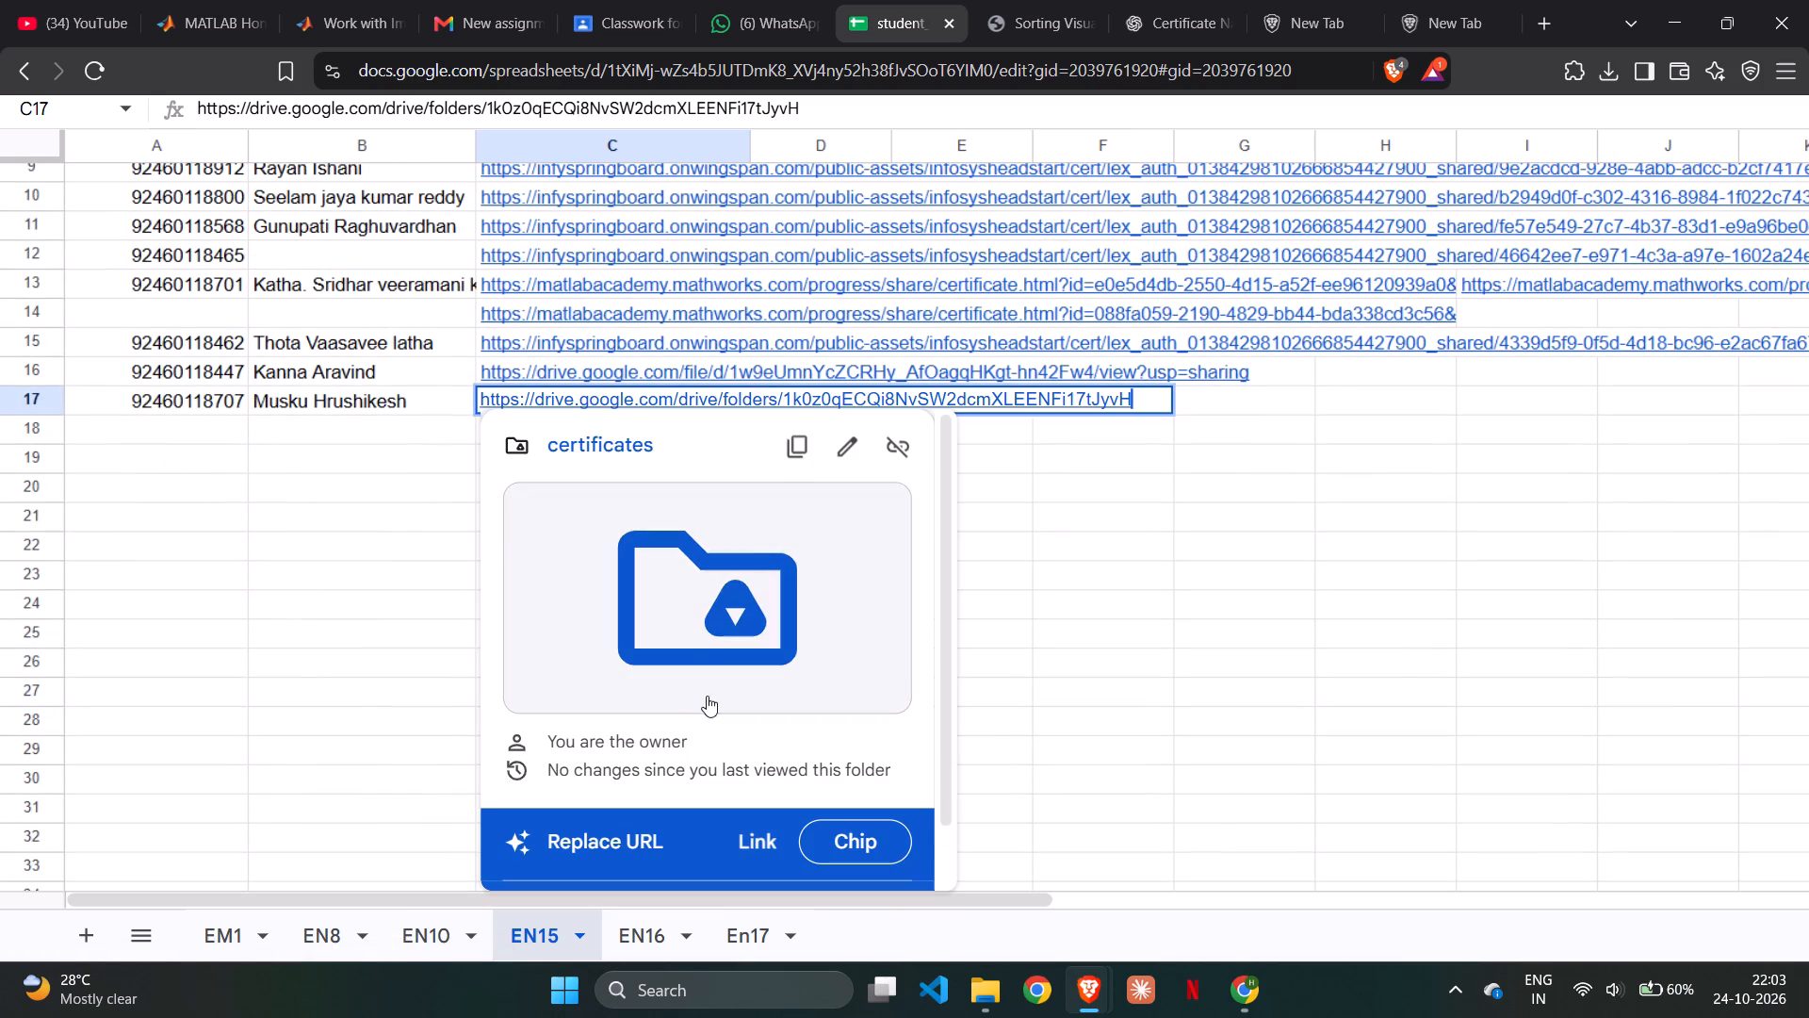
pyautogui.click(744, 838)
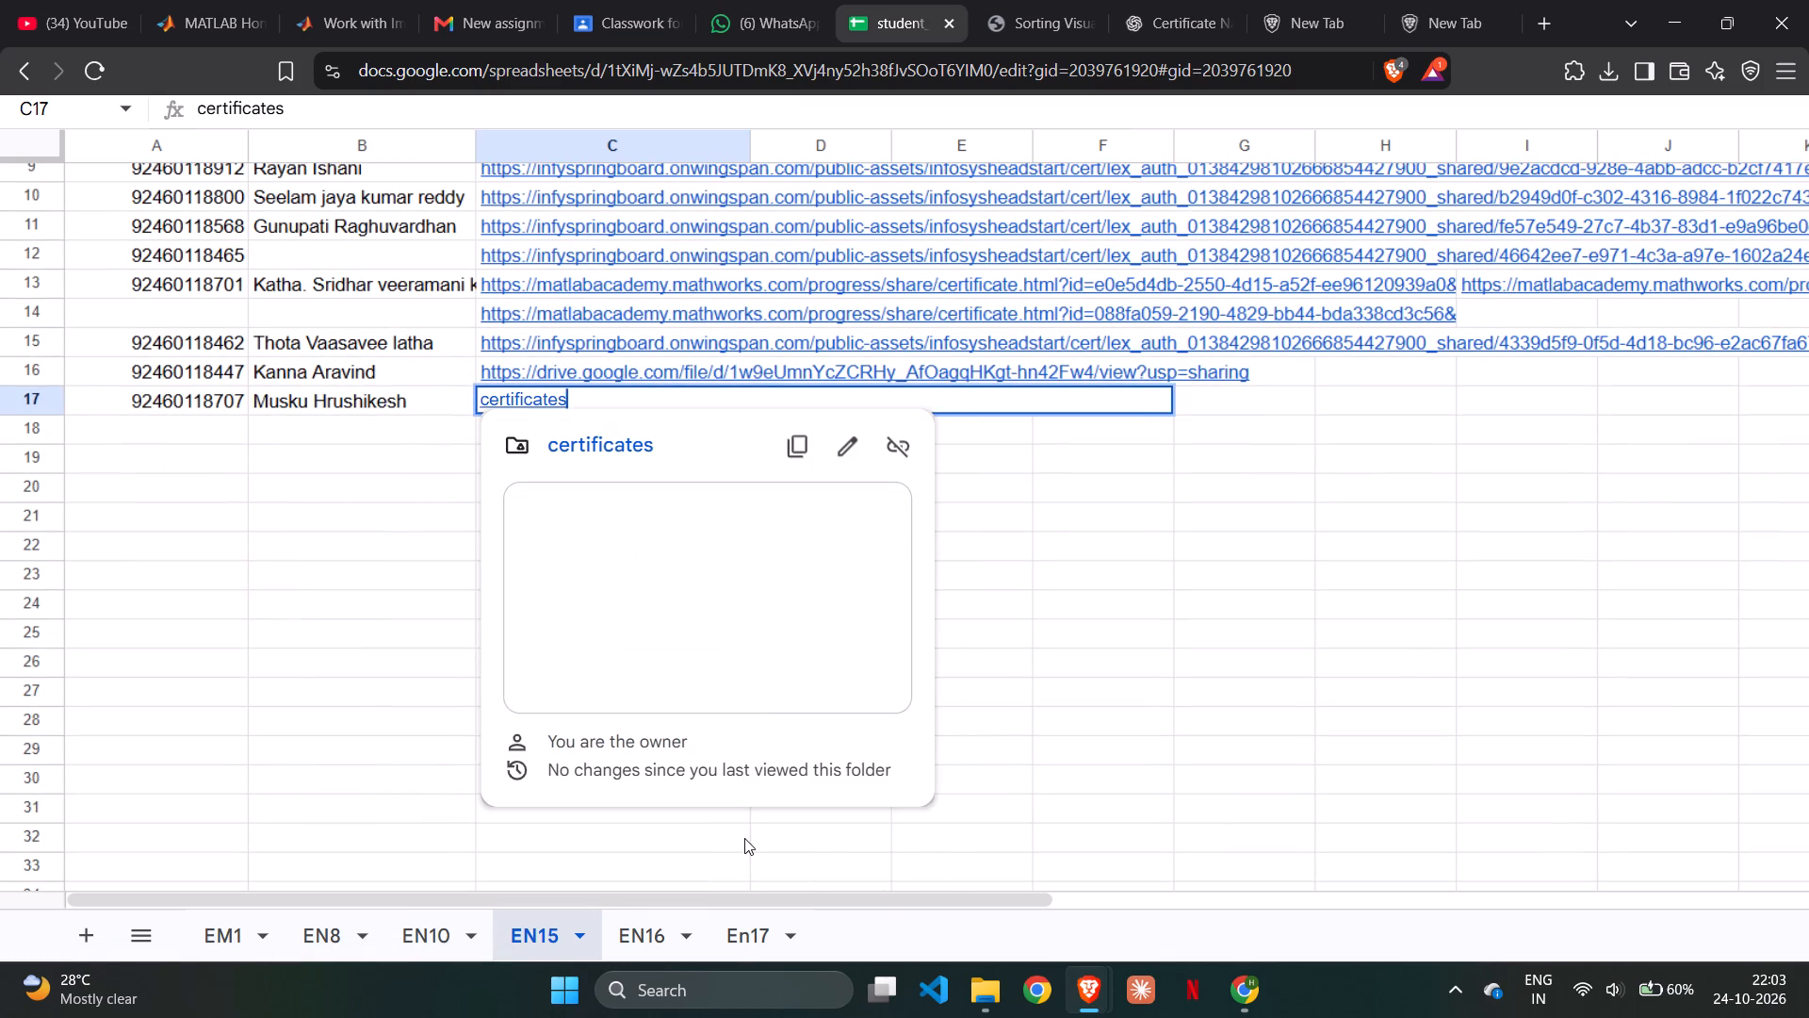
# Open the certificates folder from the link preview in C17, close its tab and leave the cell.
pyautogui.click(678, 577)
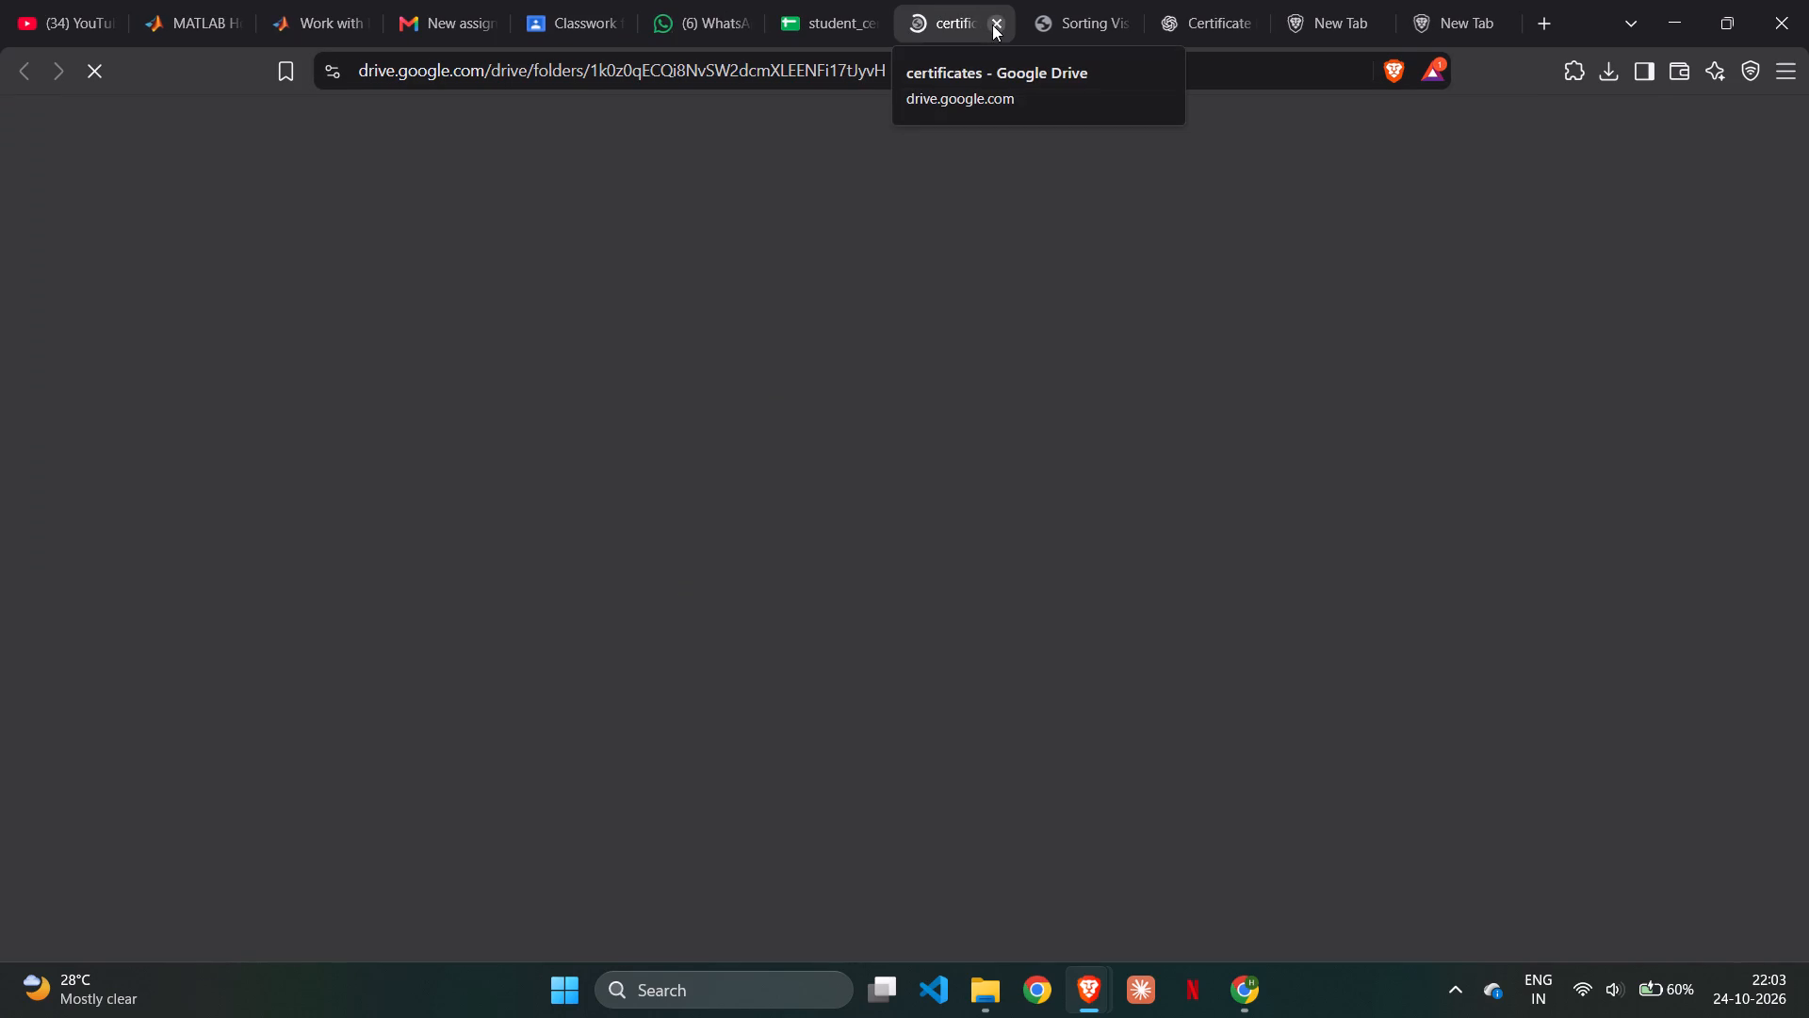
pyautogui.click(992, 25)
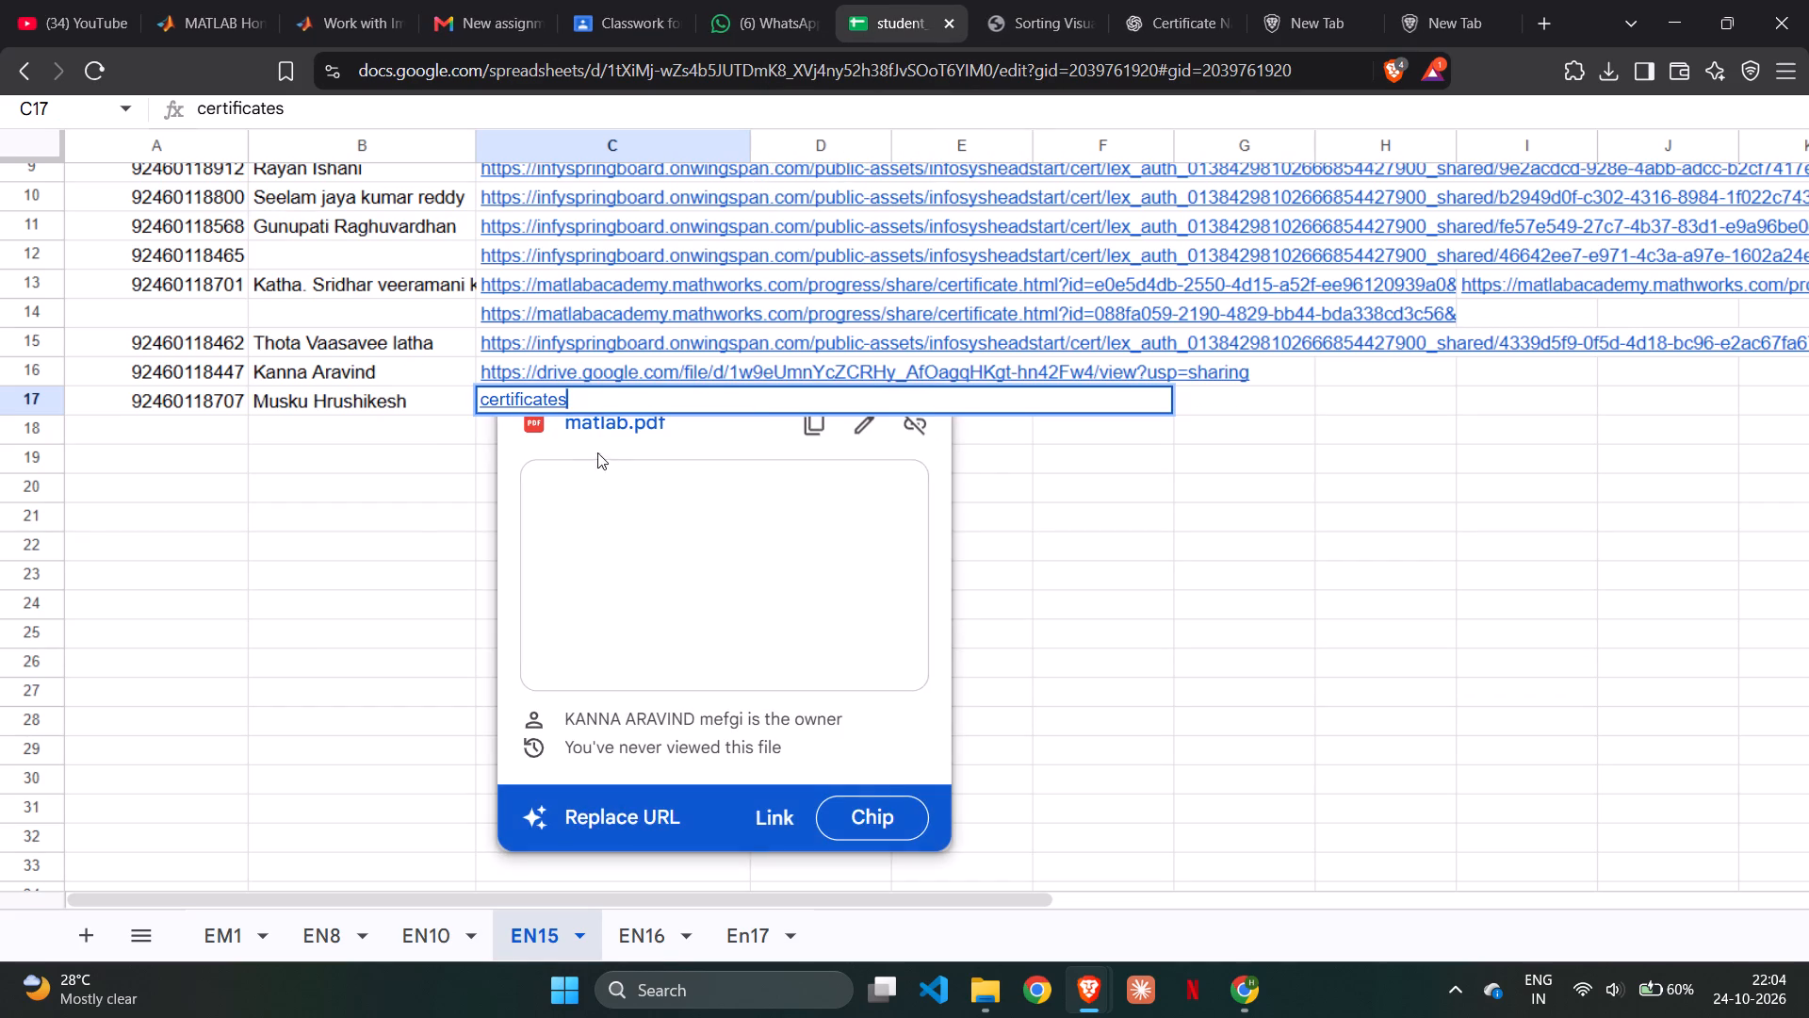
pyautogui.click(425, 533)
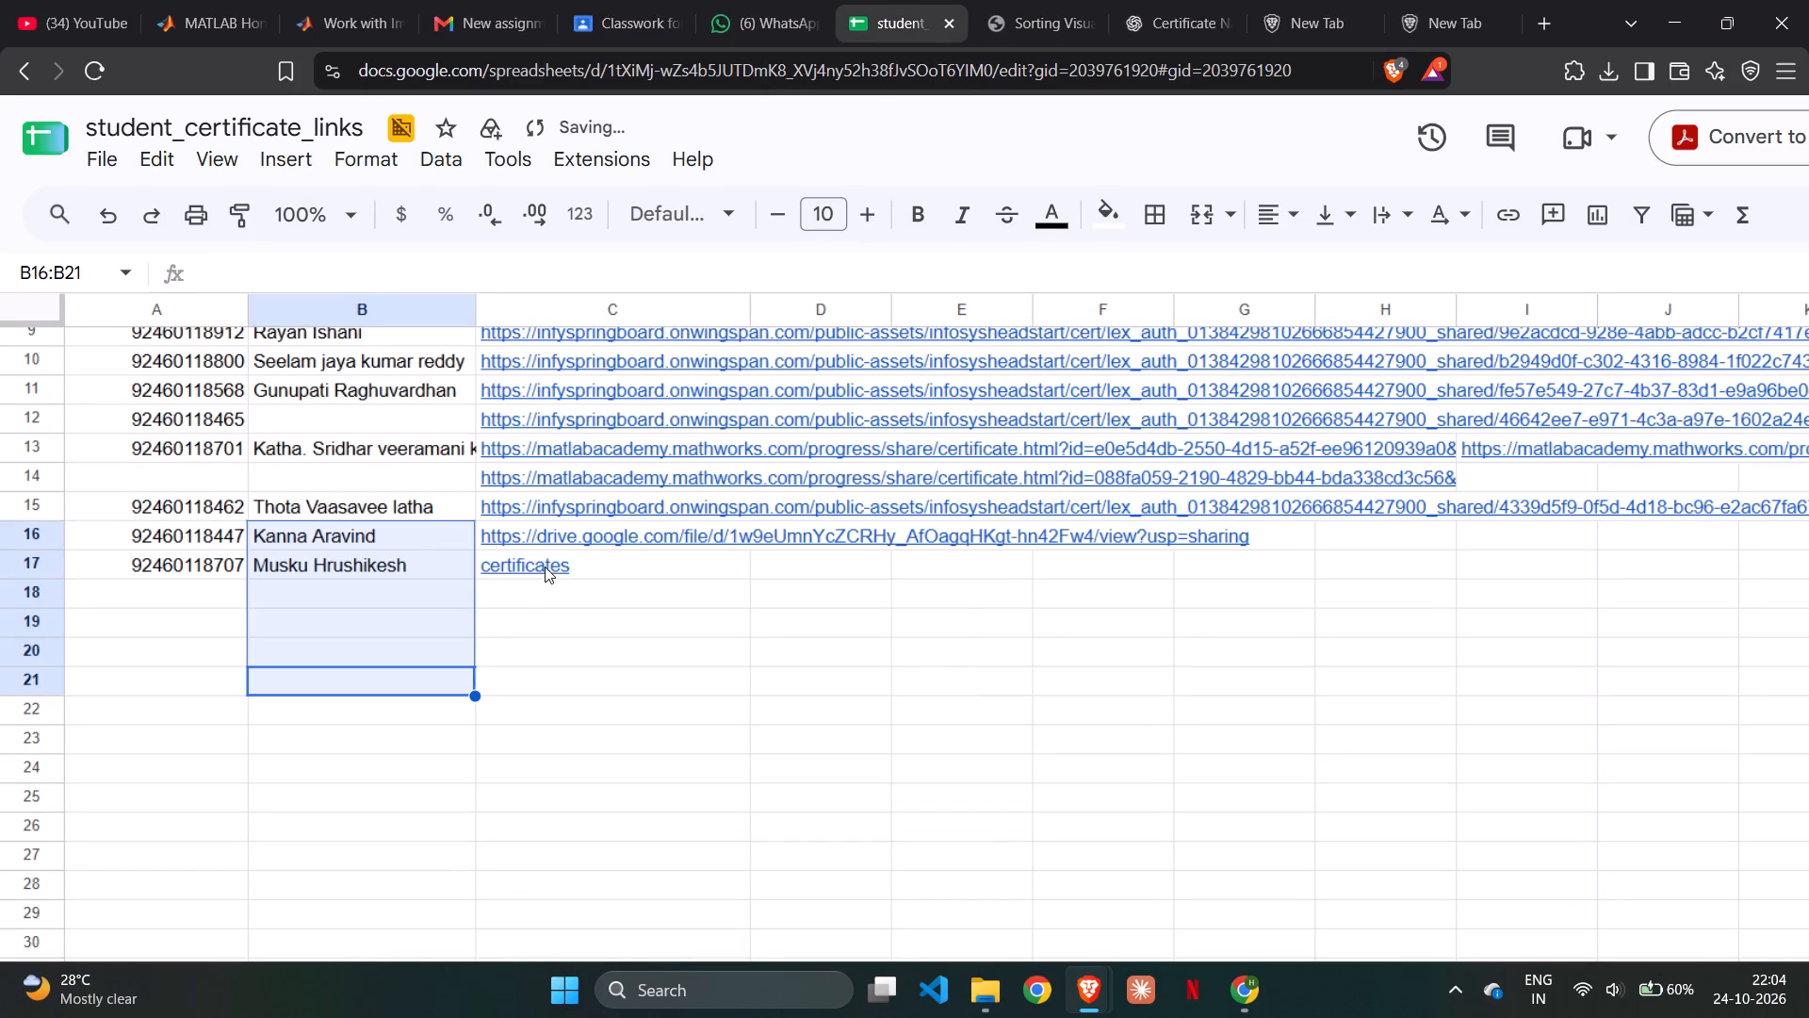
# Clear the titled link from cell C17 and paste the full certificates folder URL there again.
pyautogui.click(545, 566)
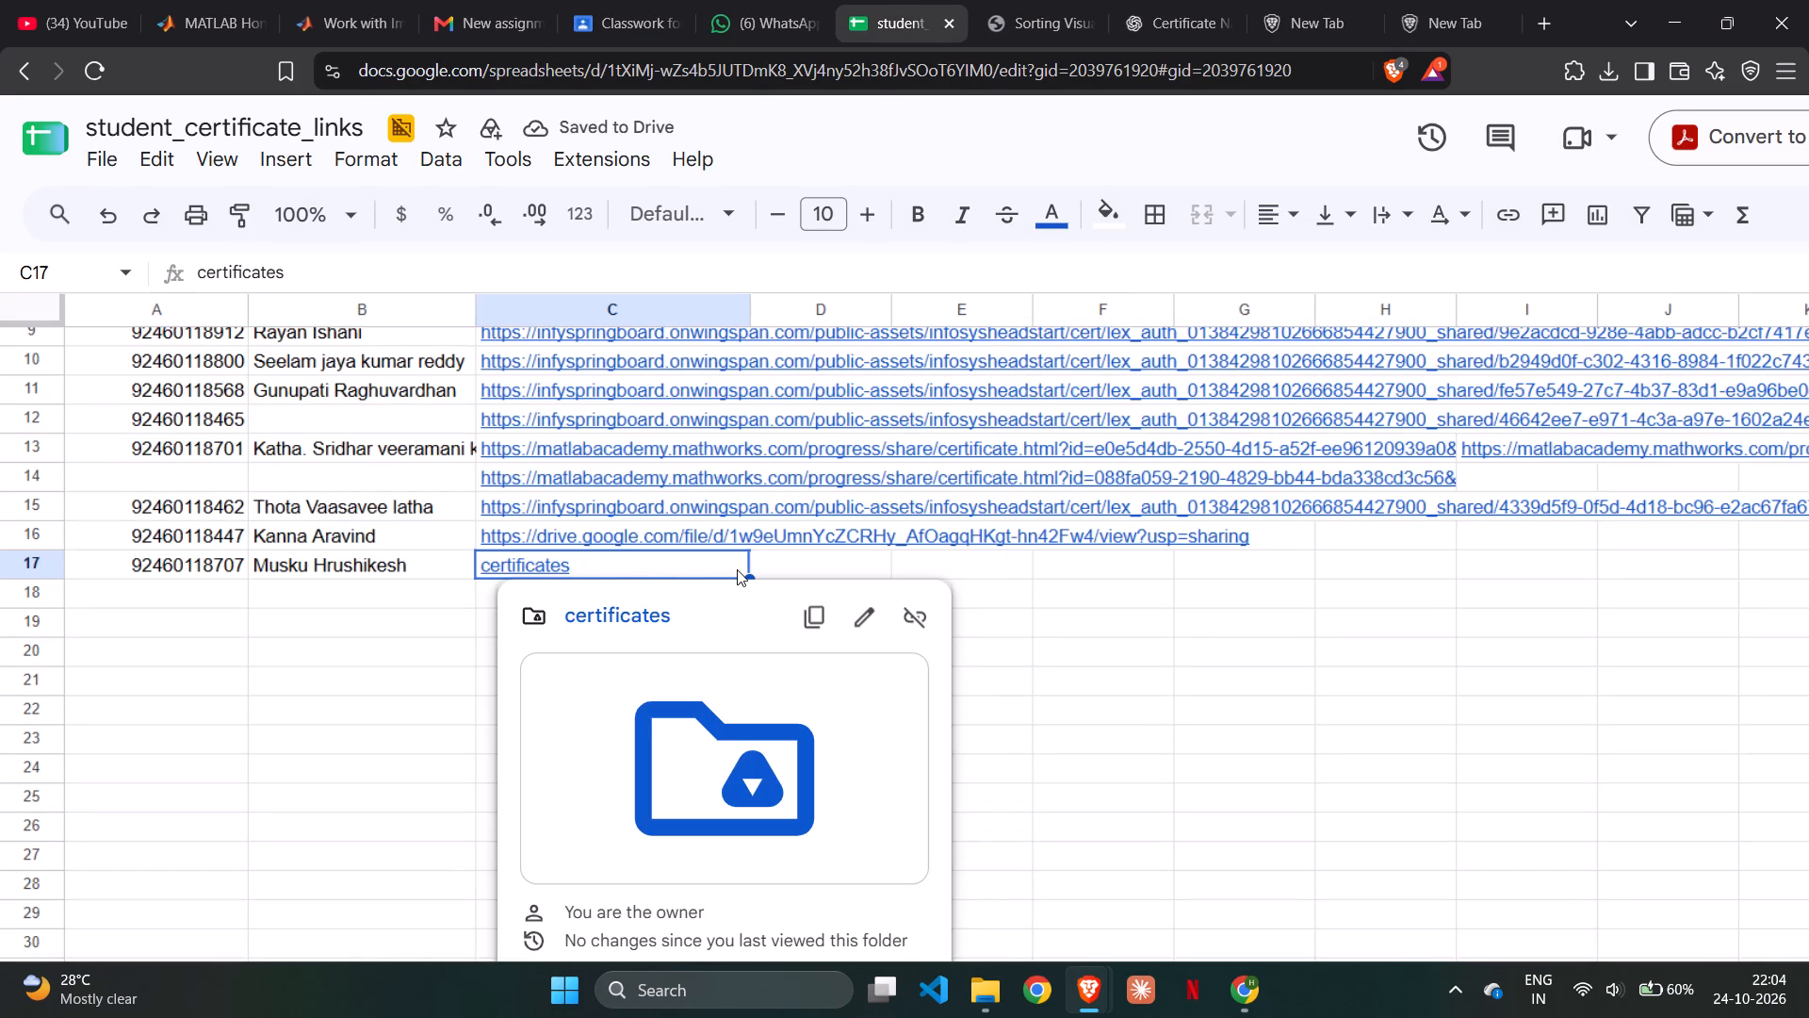
pyautogui.press('BackSpace')
pyautogui.hotkey('ctrl', 'v')
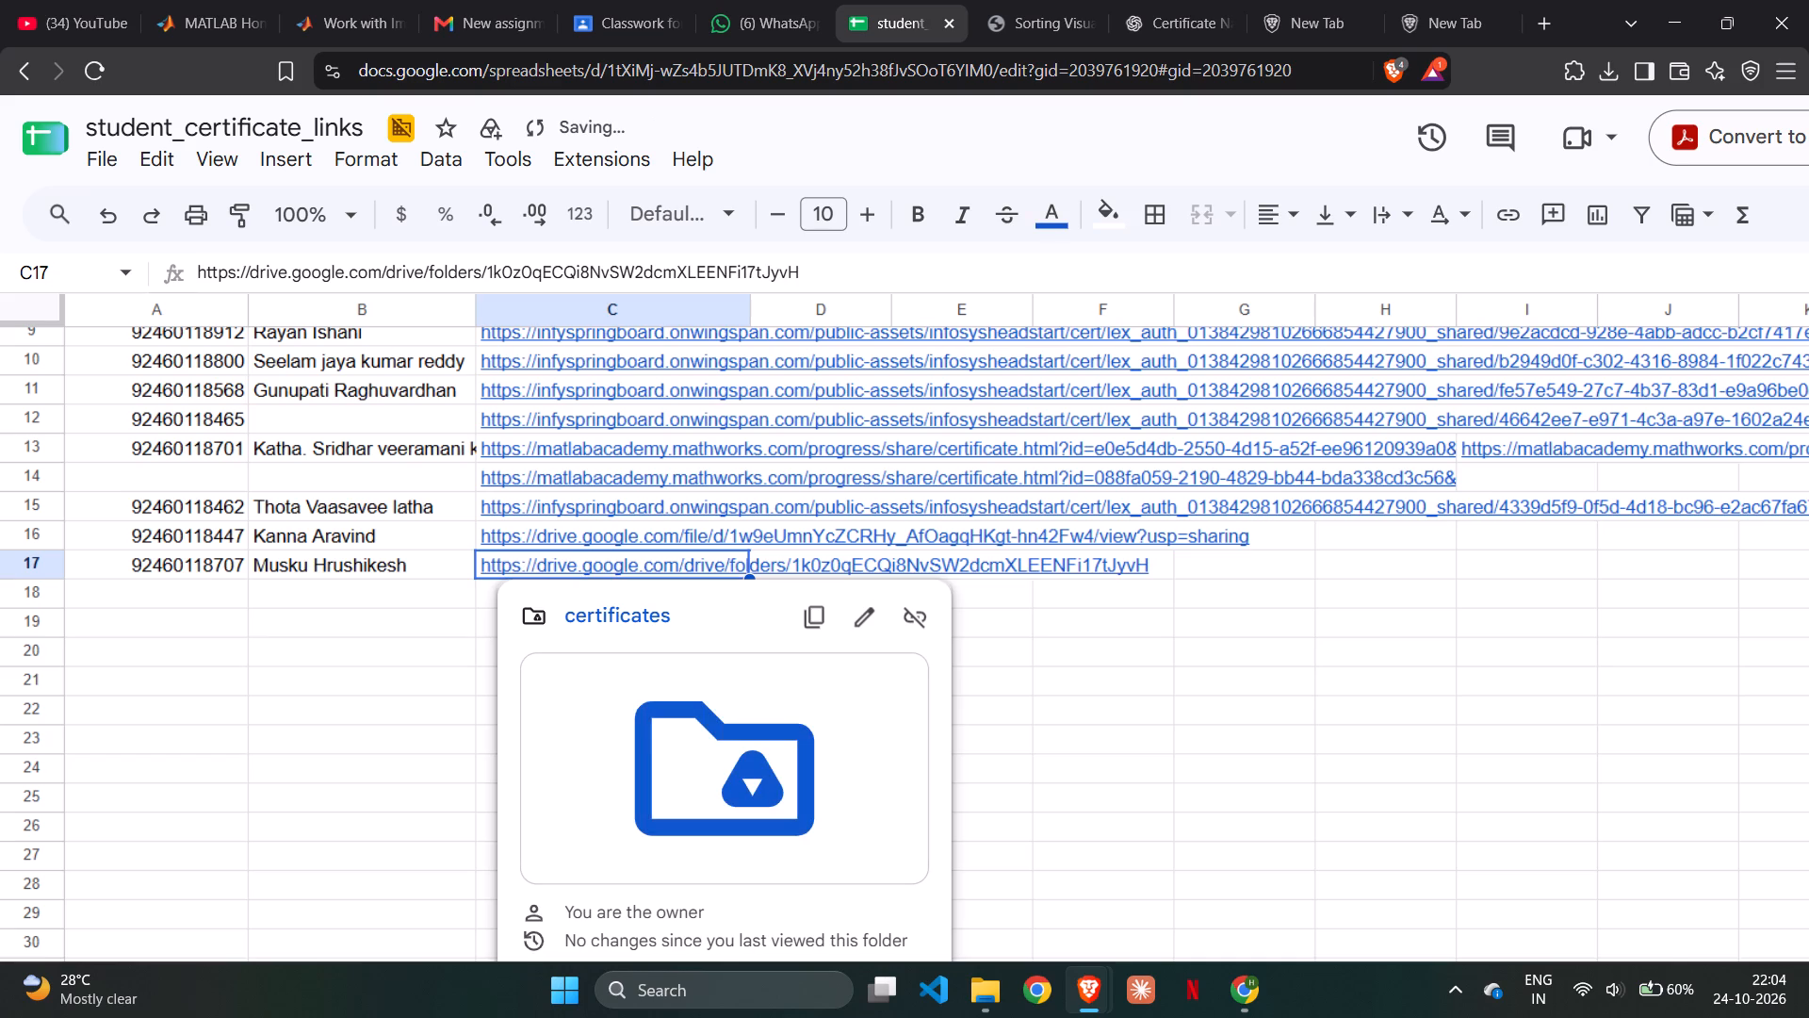
pyautogui.click(1081, 662)
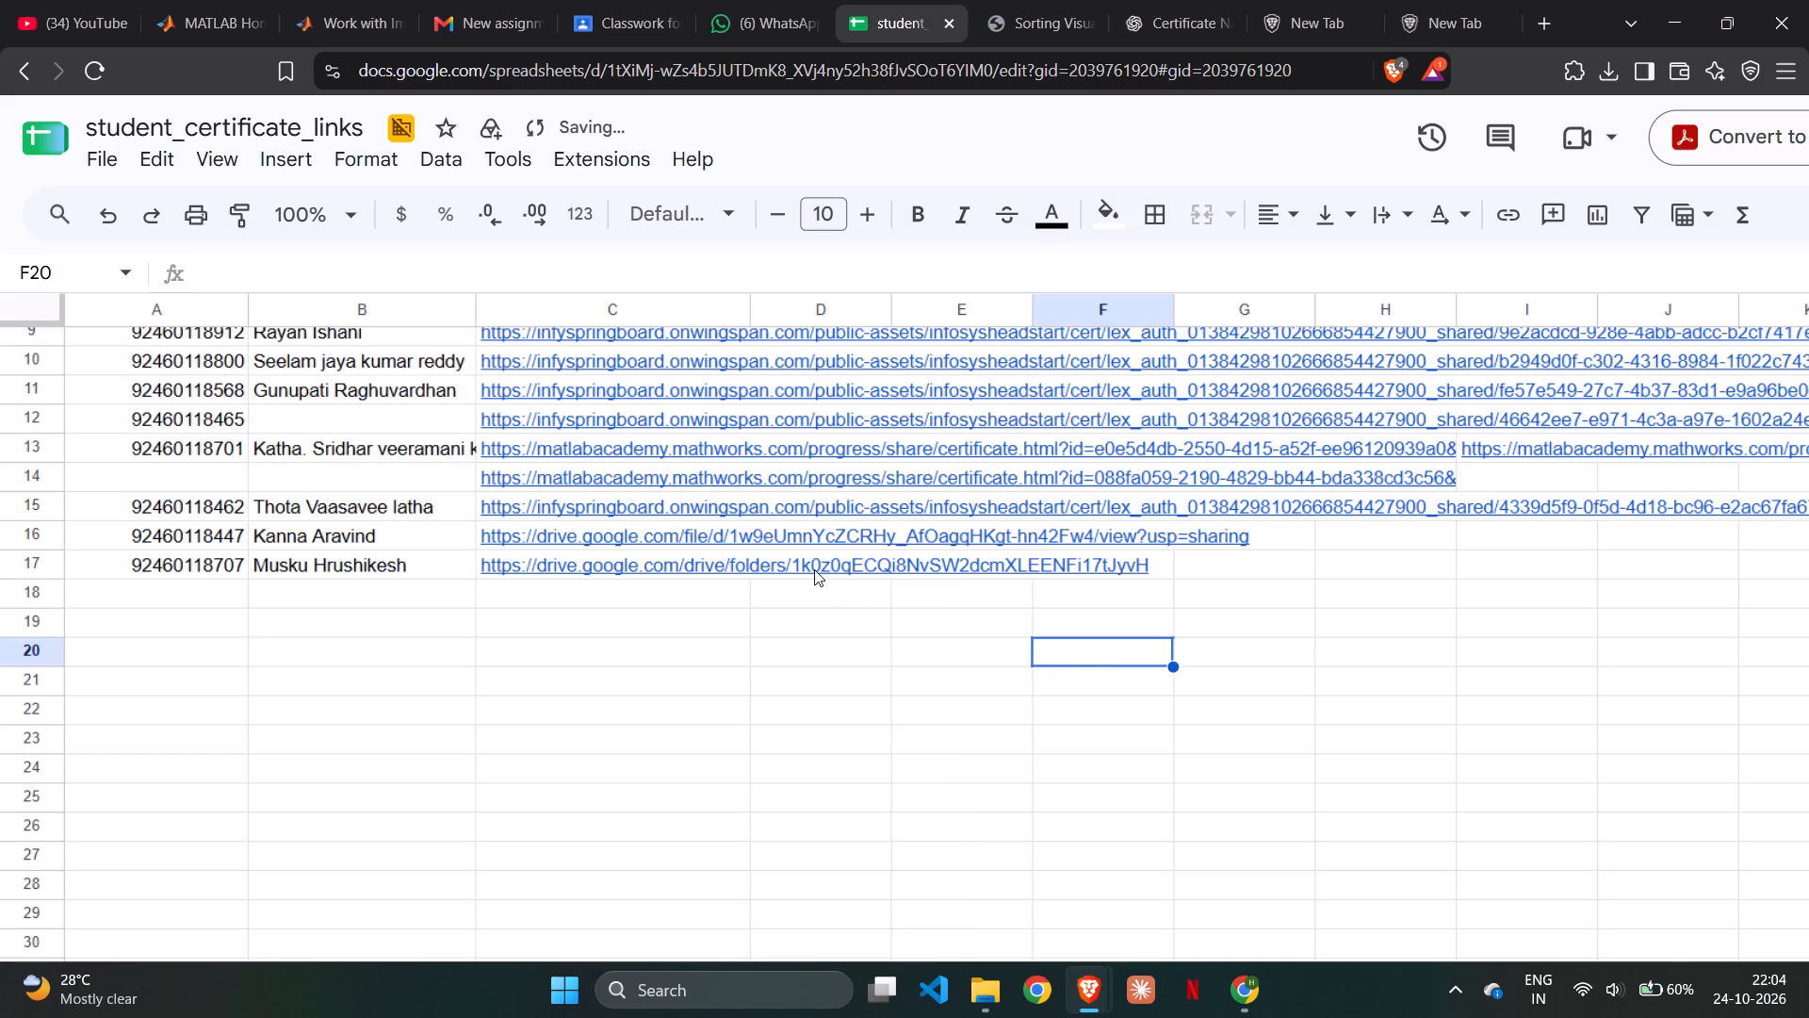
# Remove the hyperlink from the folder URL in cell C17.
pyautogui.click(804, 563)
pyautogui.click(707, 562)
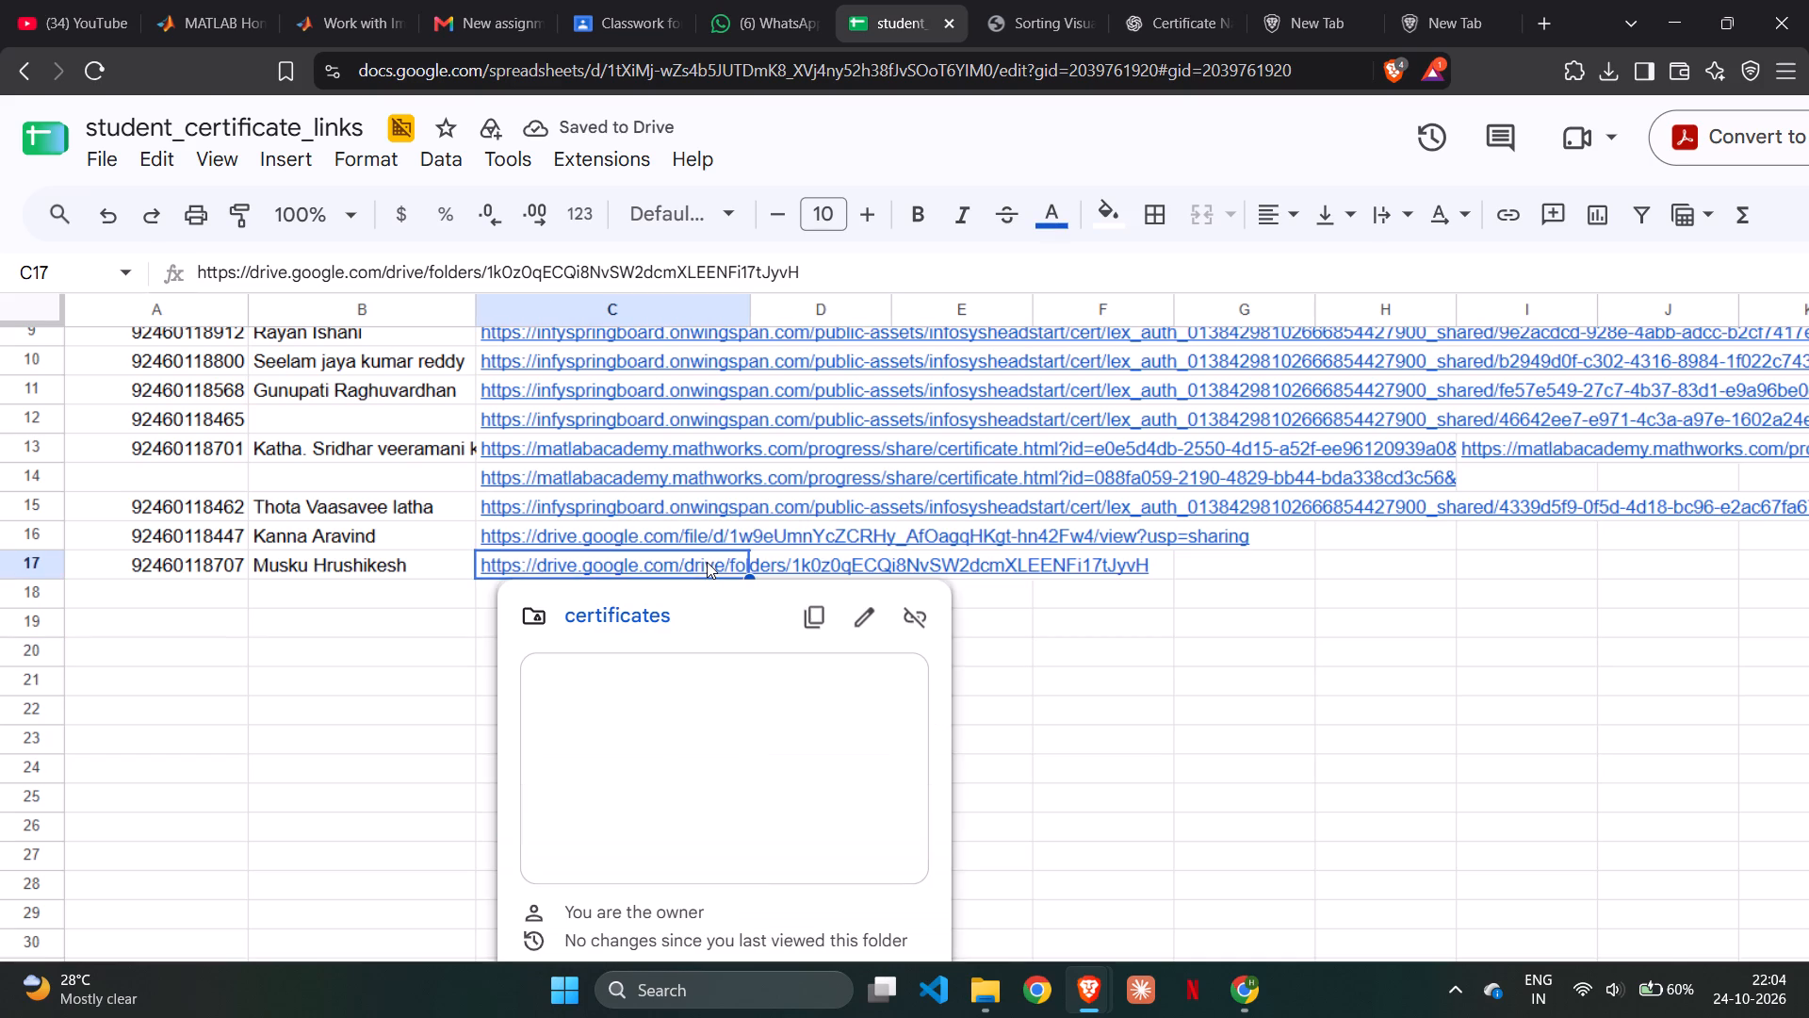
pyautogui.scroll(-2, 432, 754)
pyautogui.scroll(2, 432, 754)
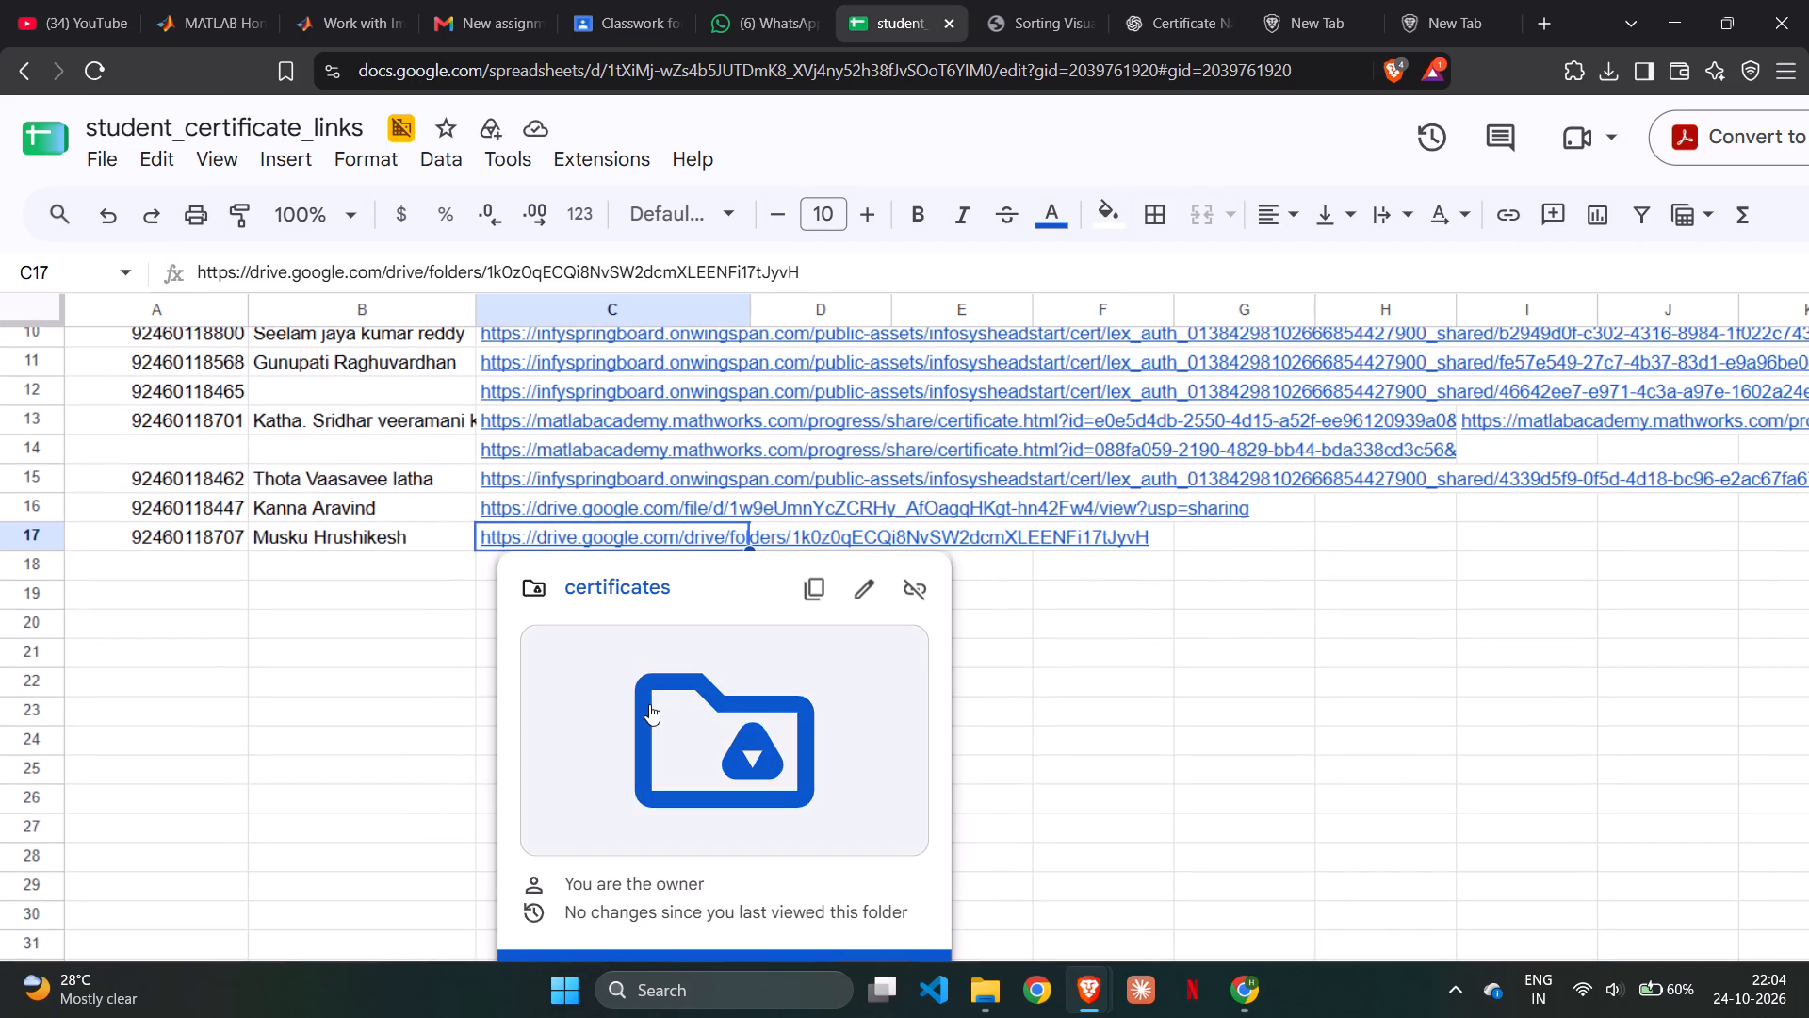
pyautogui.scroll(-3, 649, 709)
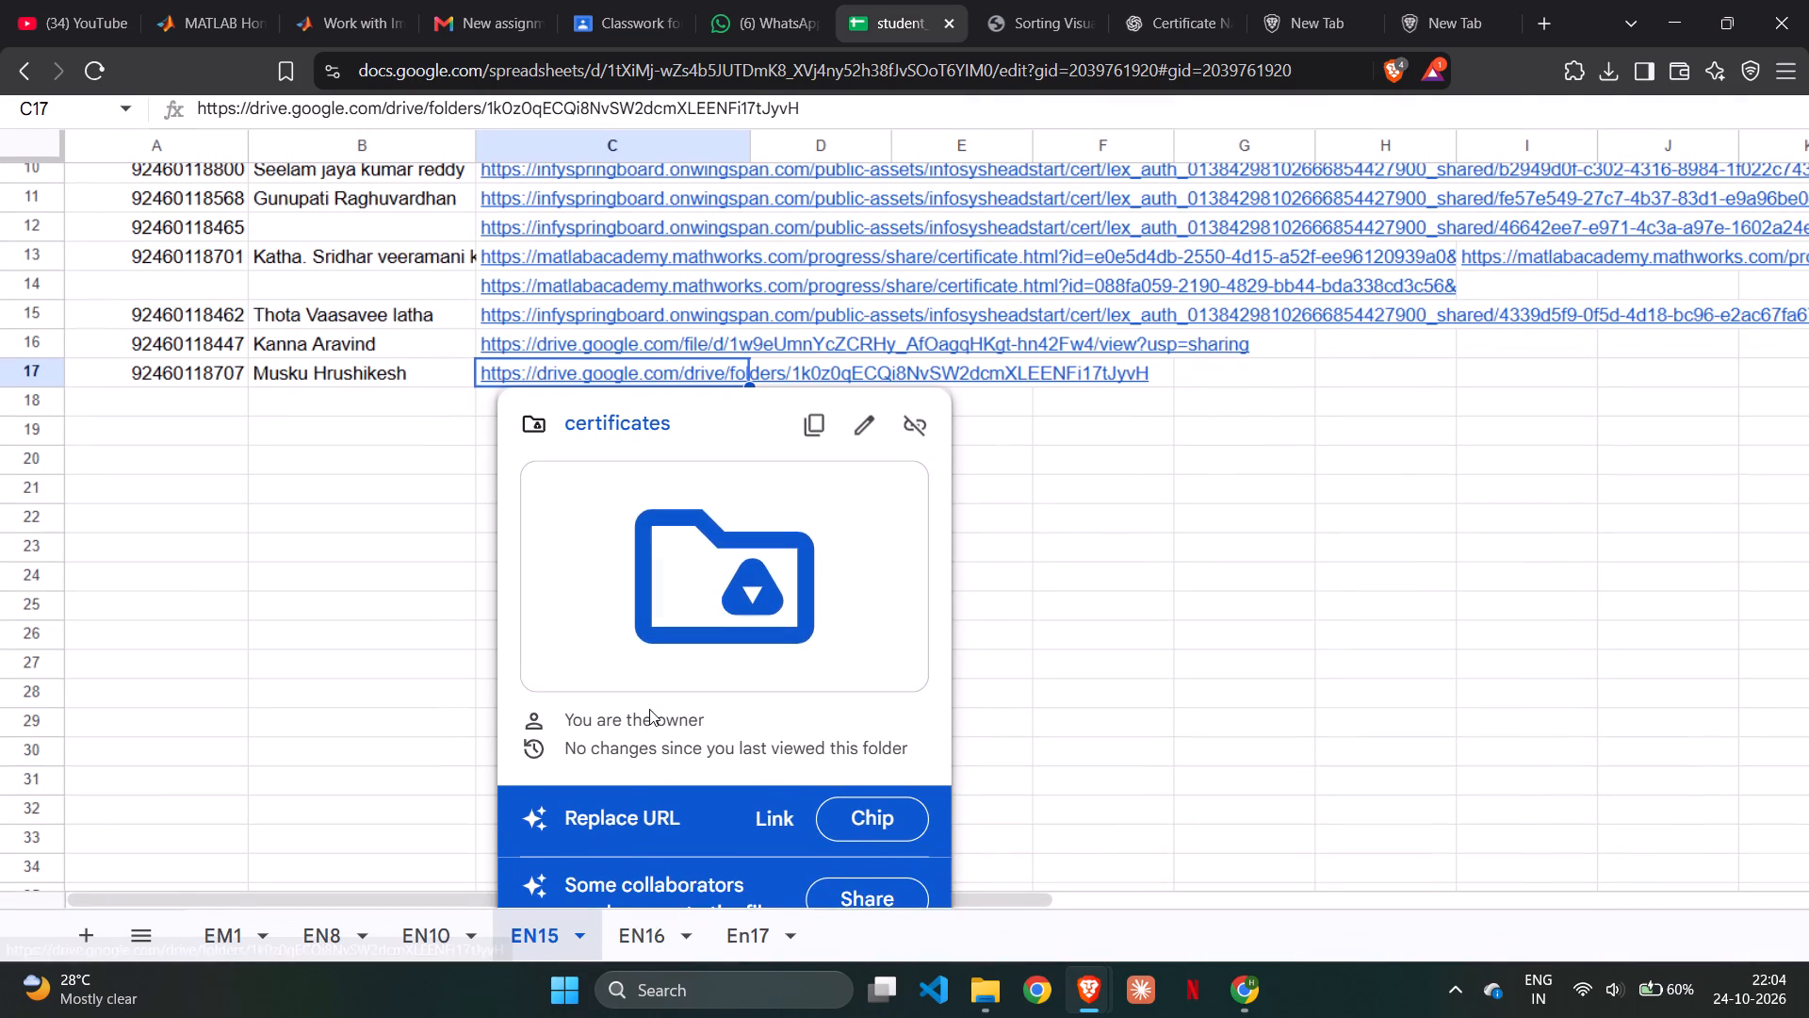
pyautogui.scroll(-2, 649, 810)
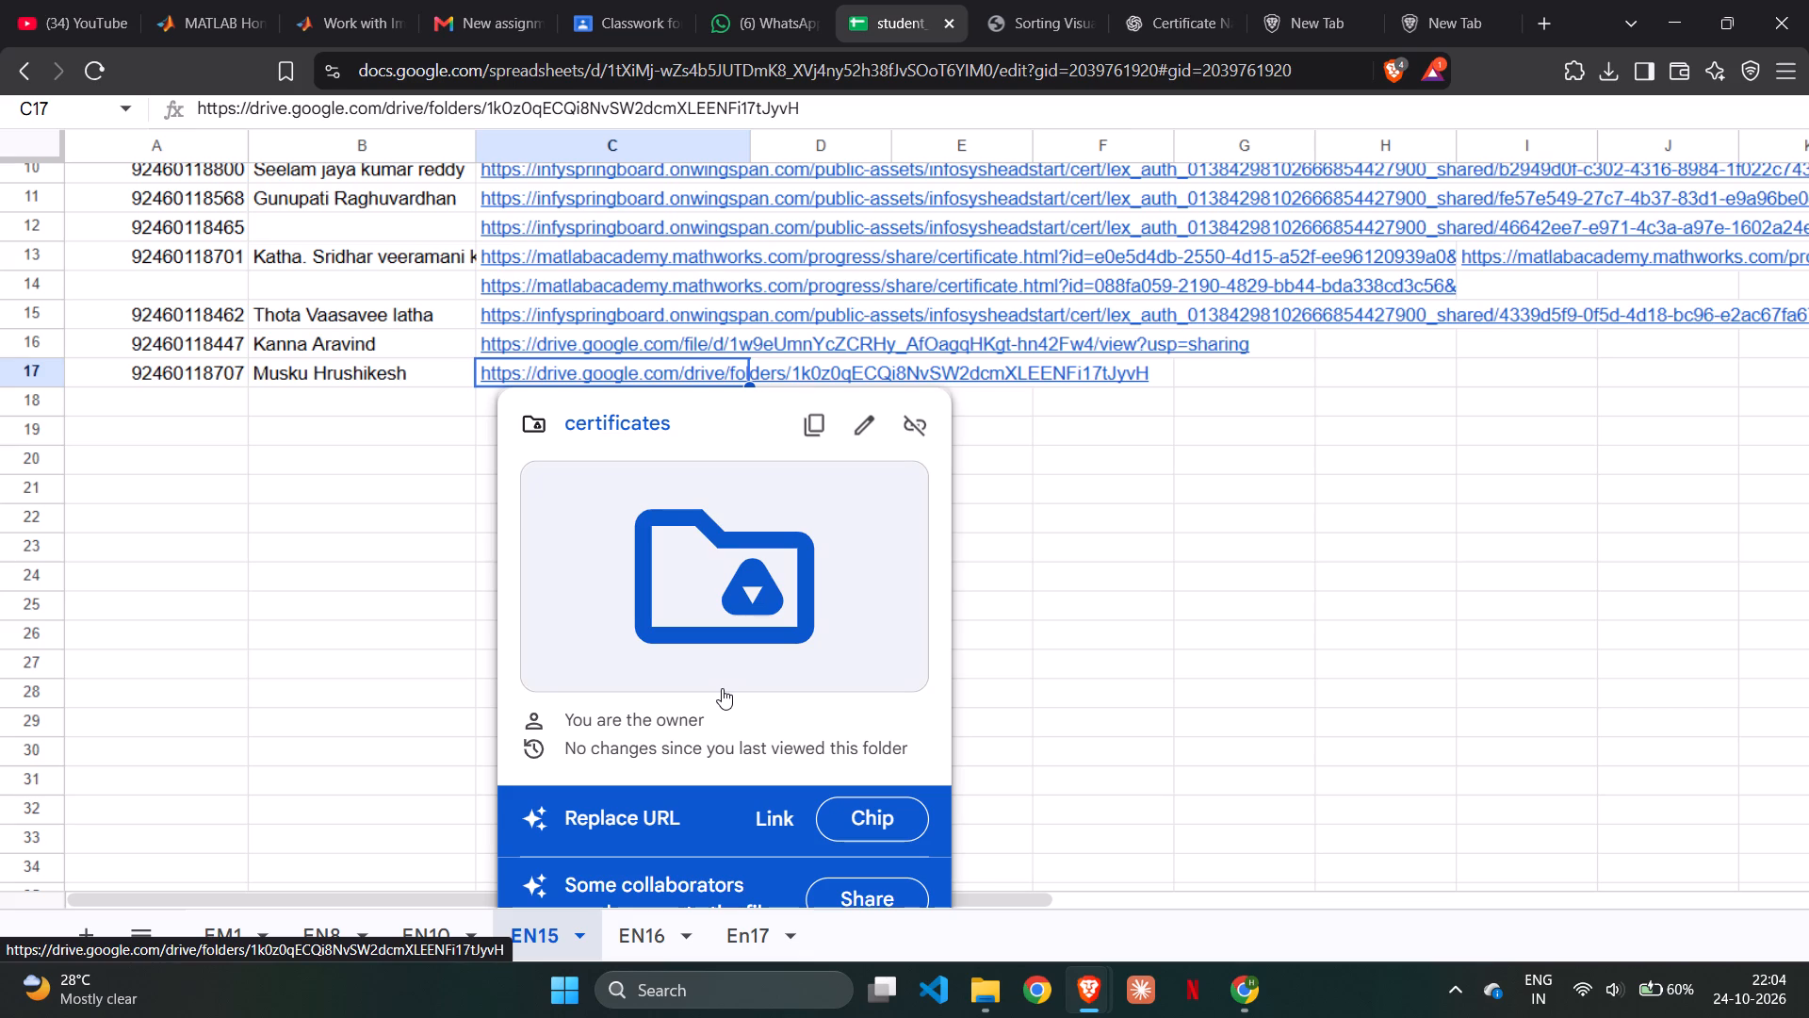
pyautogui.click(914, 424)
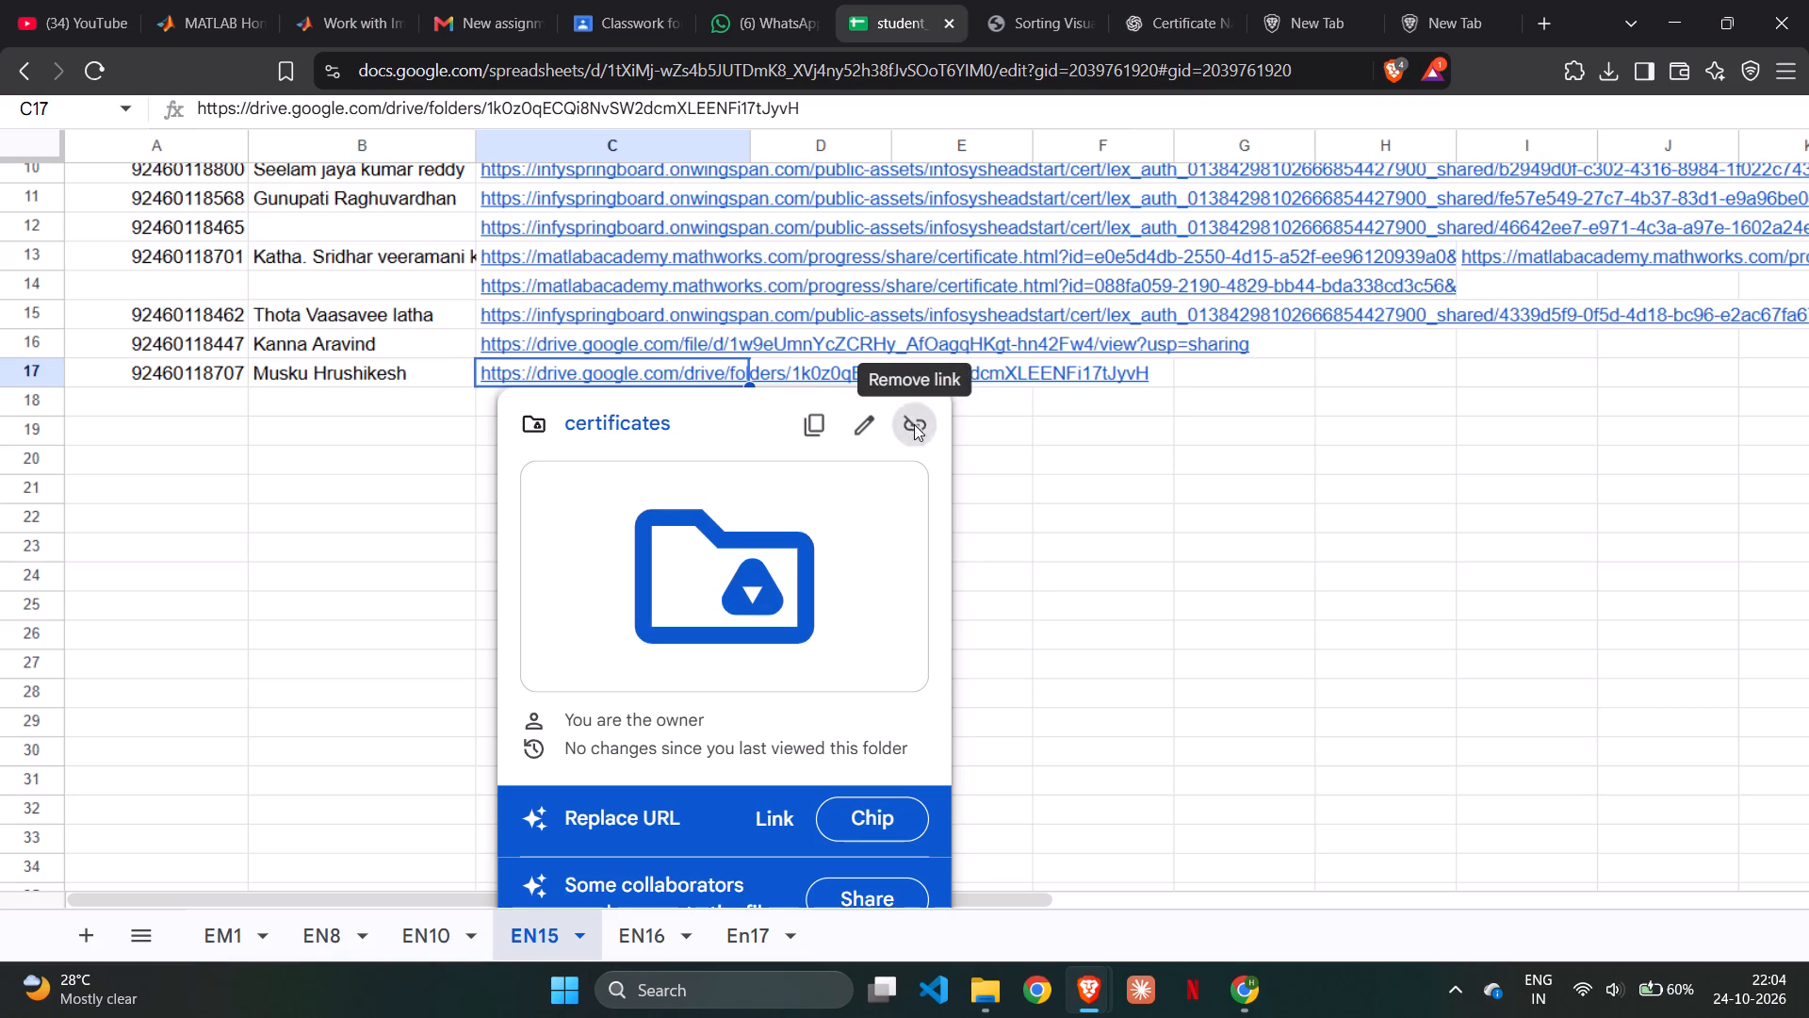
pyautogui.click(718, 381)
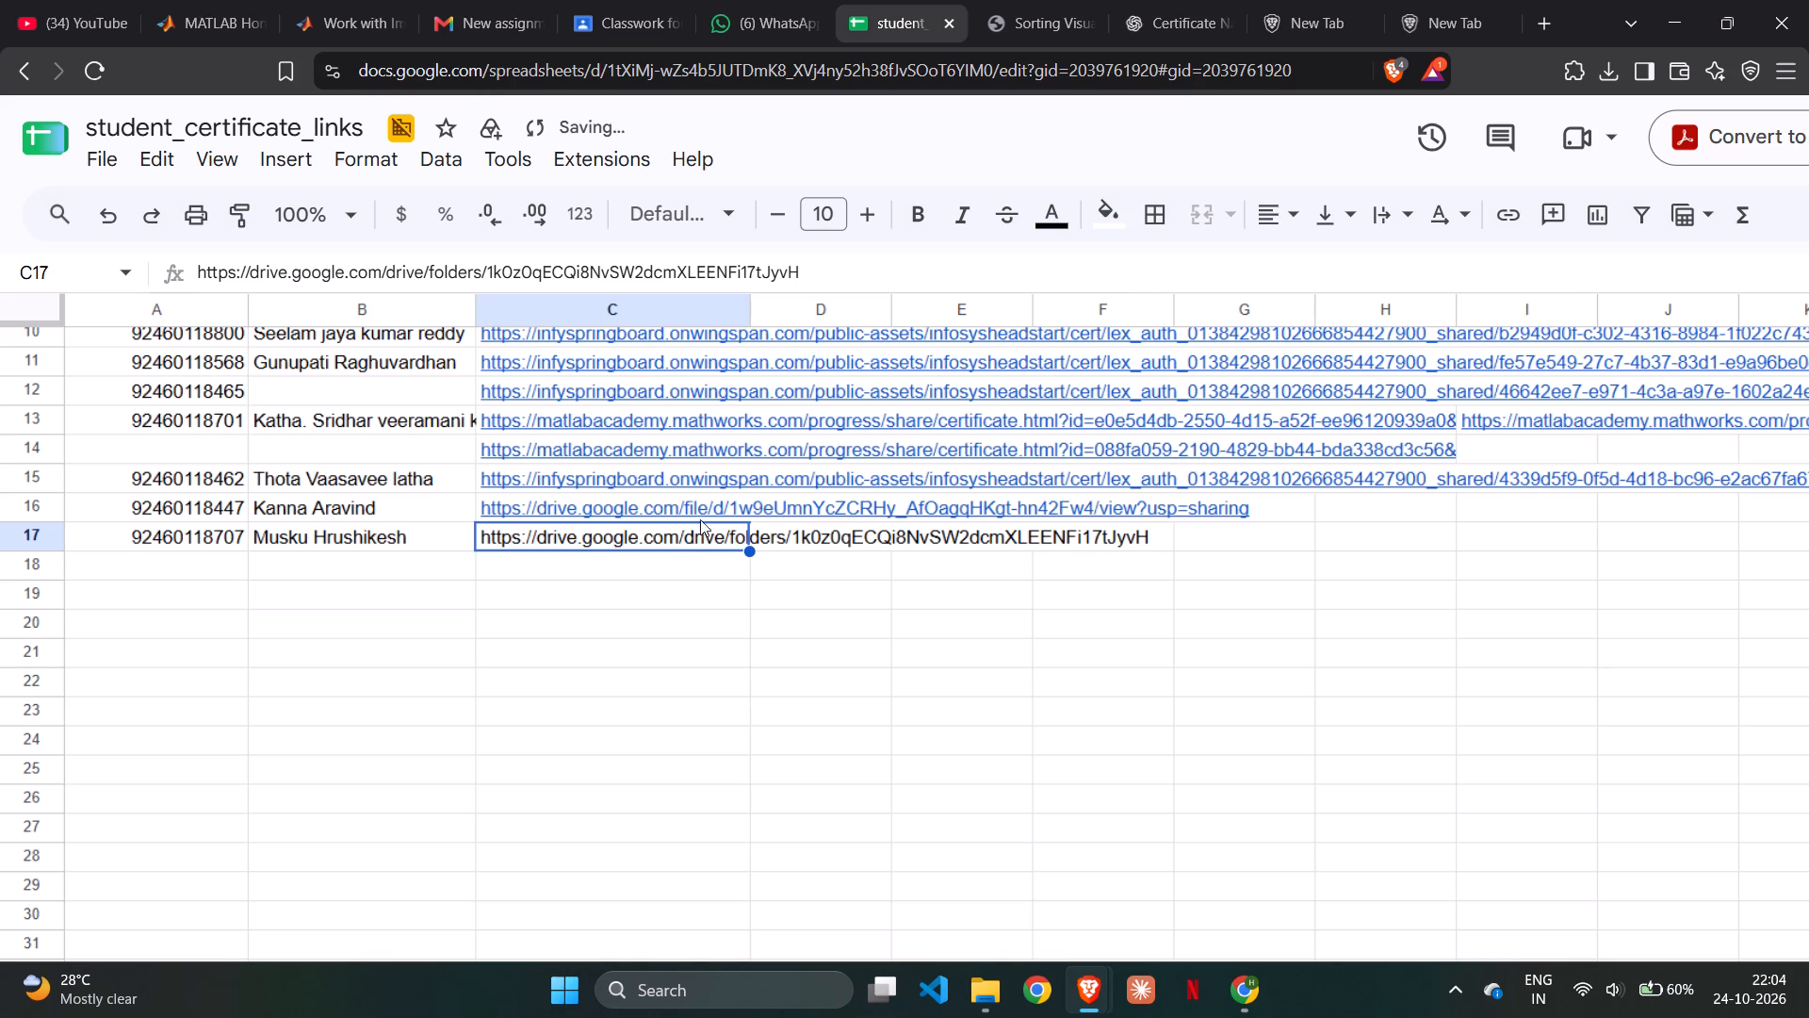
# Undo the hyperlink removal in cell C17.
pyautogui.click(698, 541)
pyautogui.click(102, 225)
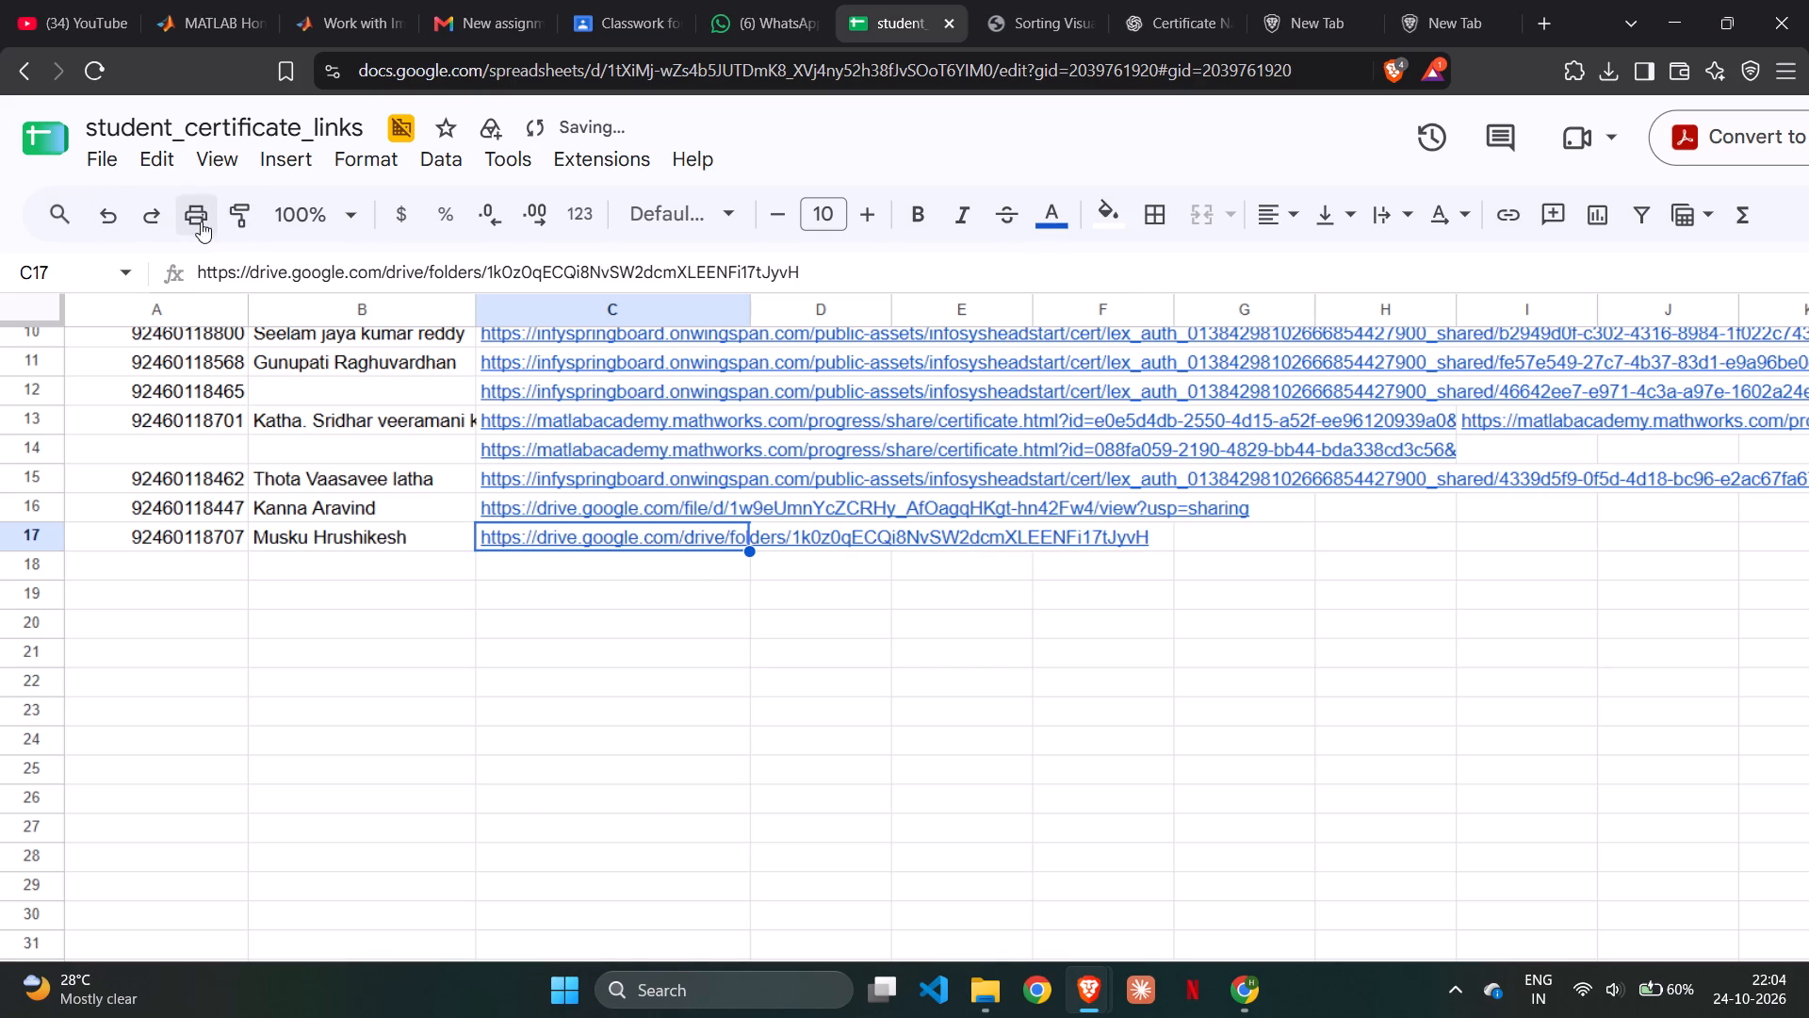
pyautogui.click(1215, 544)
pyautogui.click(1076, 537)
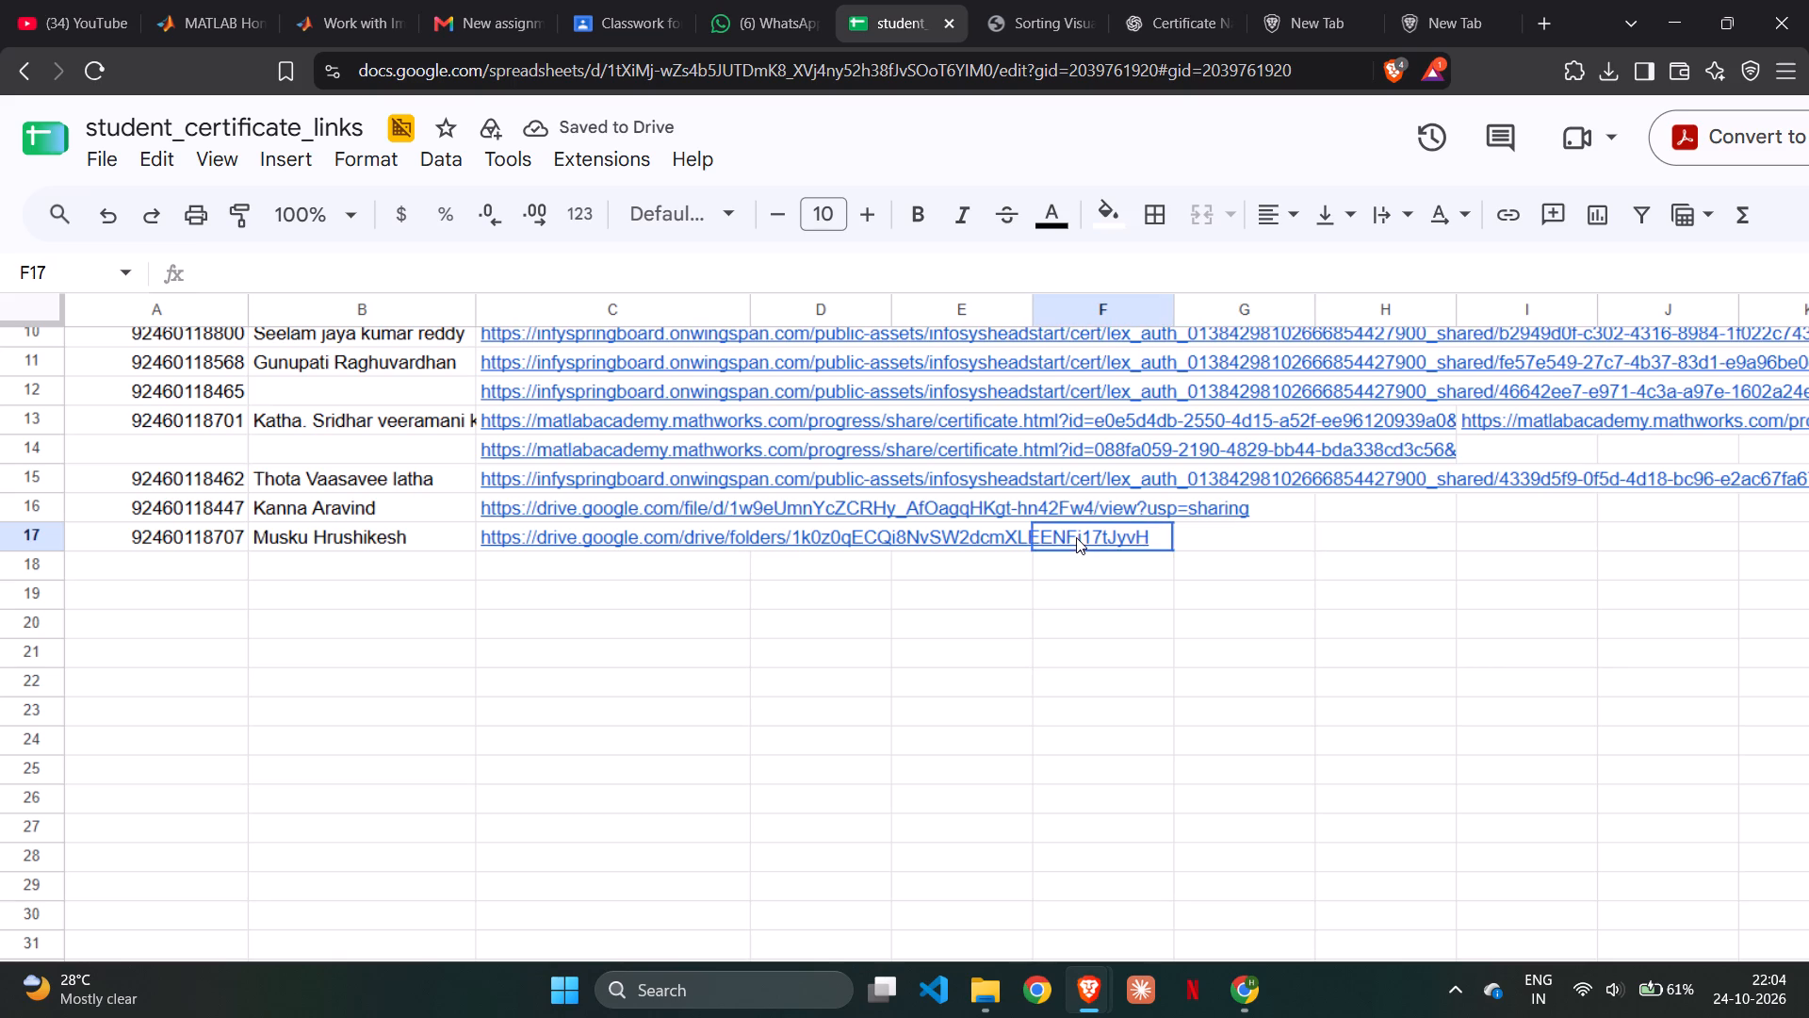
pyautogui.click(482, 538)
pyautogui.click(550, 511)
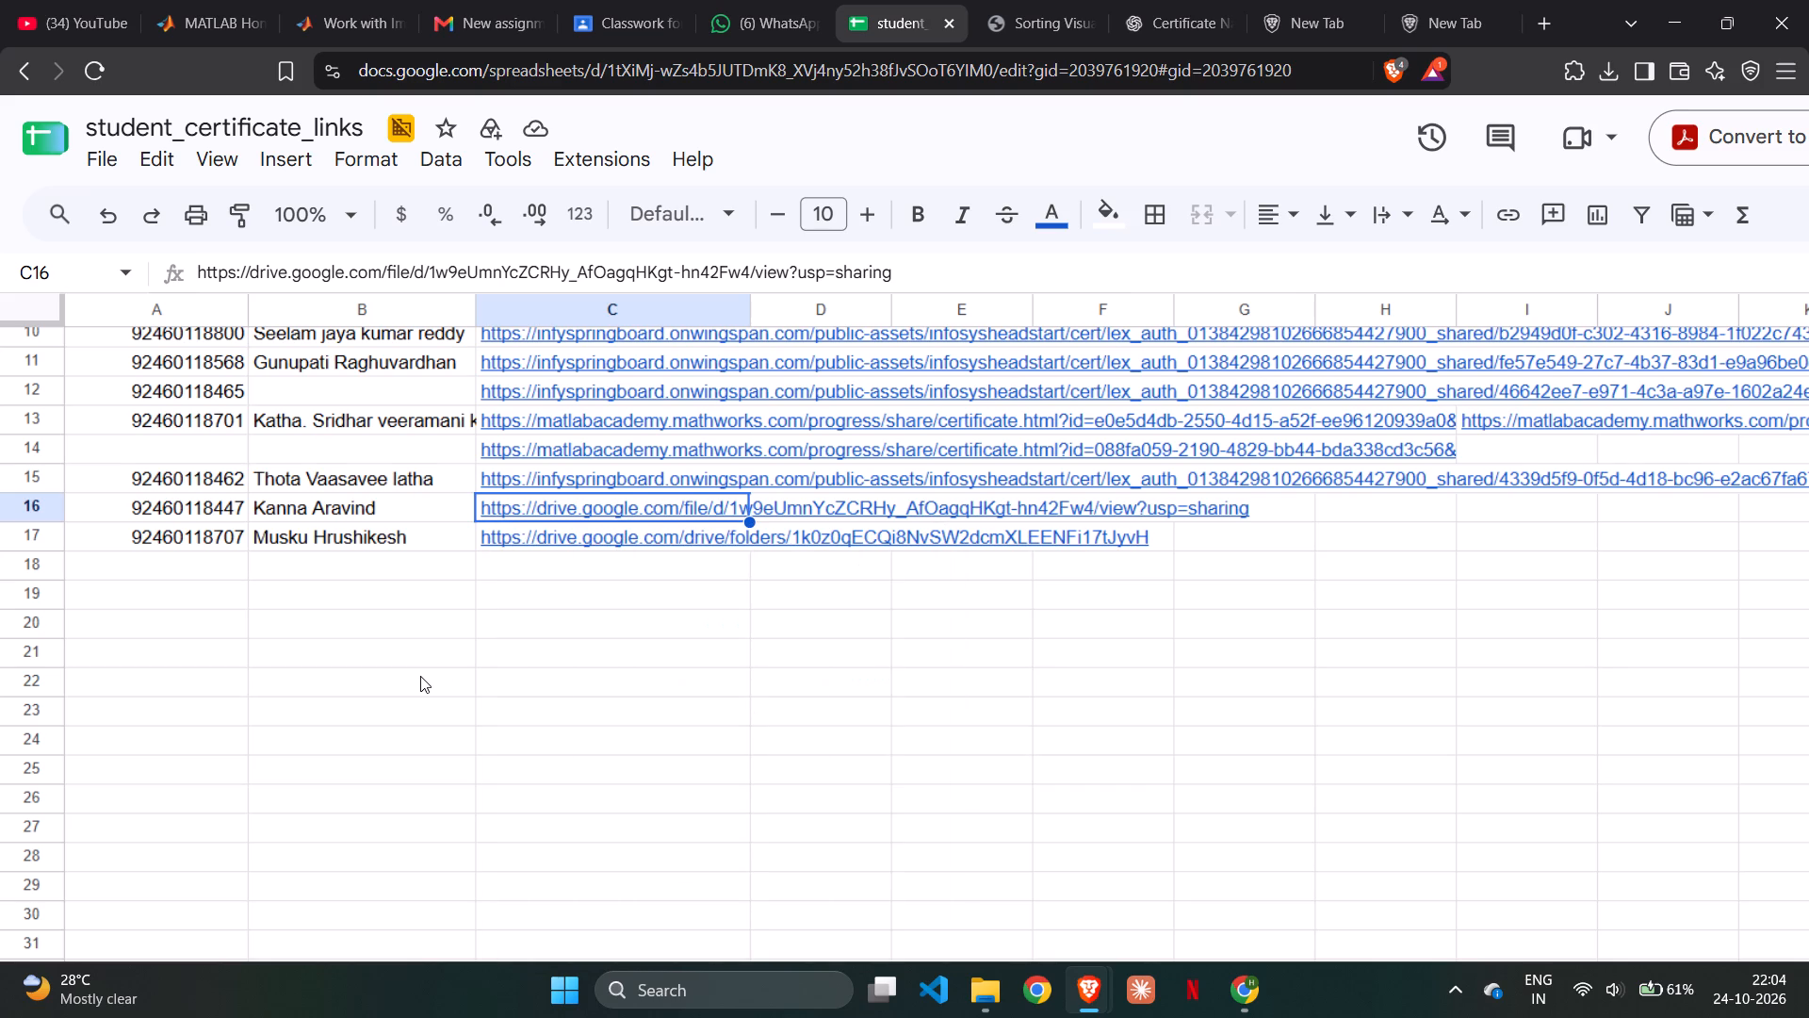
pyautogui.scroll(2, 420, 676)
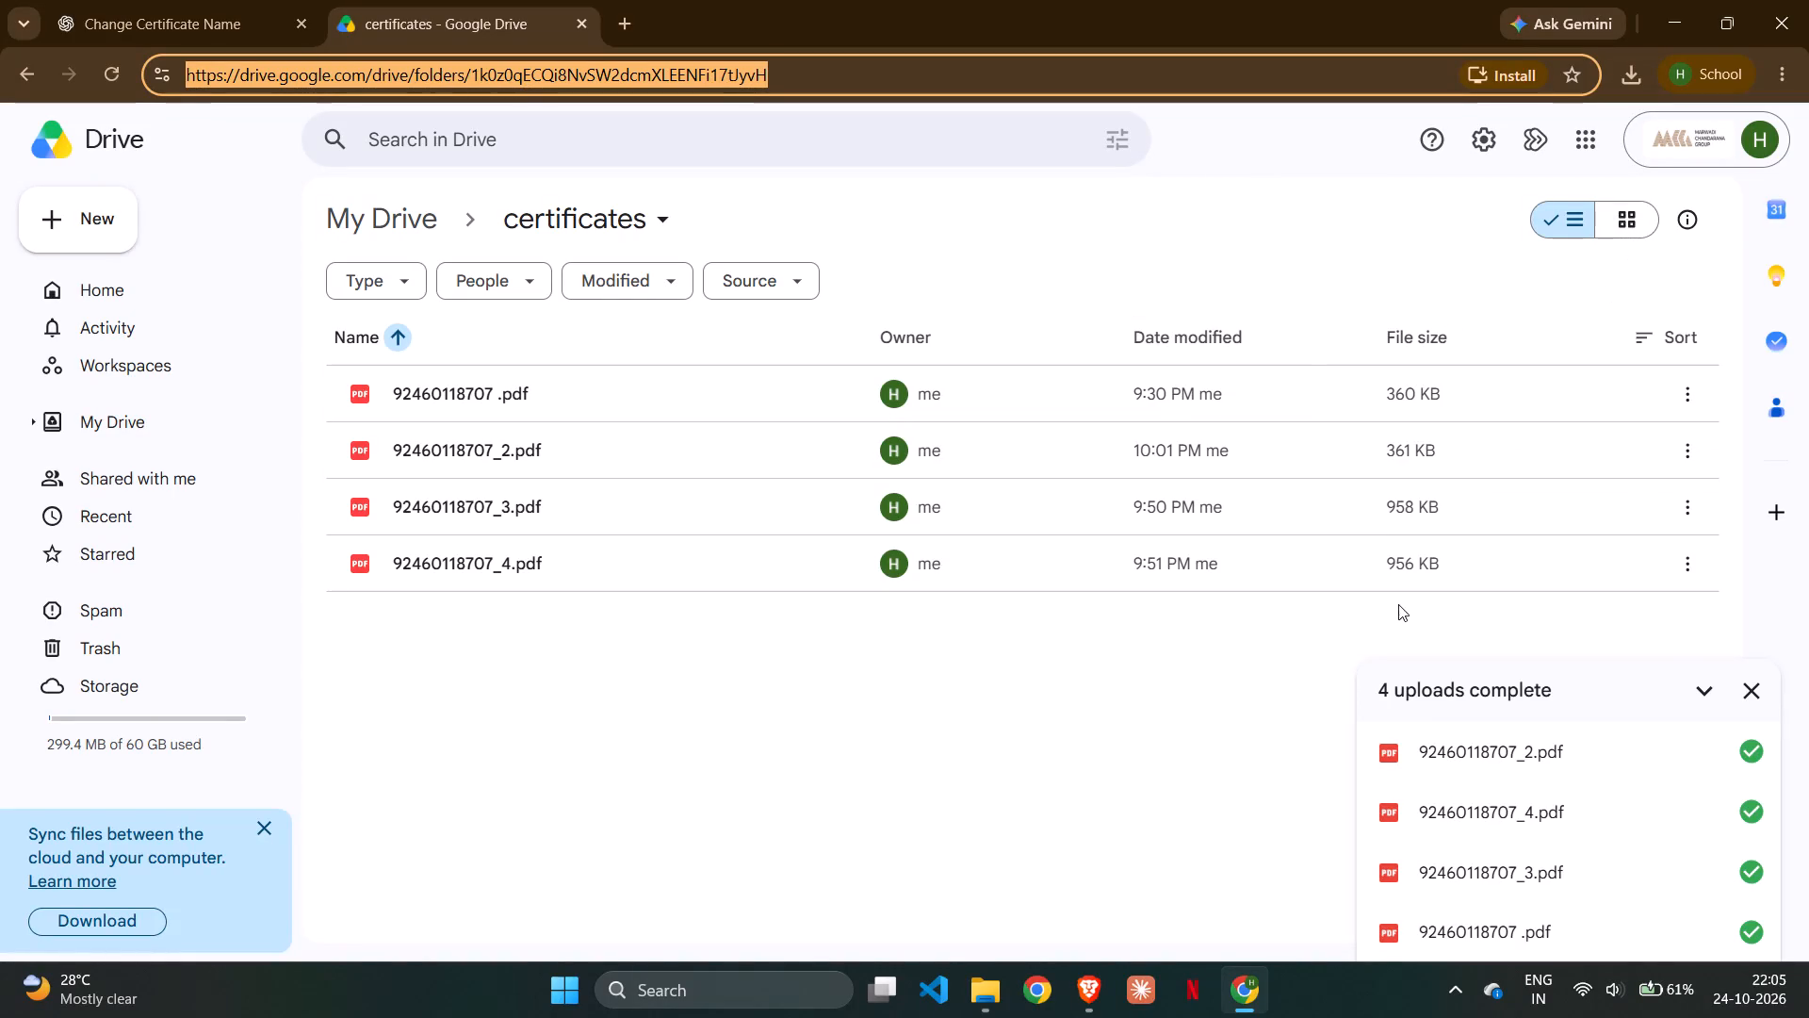
# Switch to the certificates folder in Chrome and dismiss the upload status notice.
pyautogui.click(1743, 690)
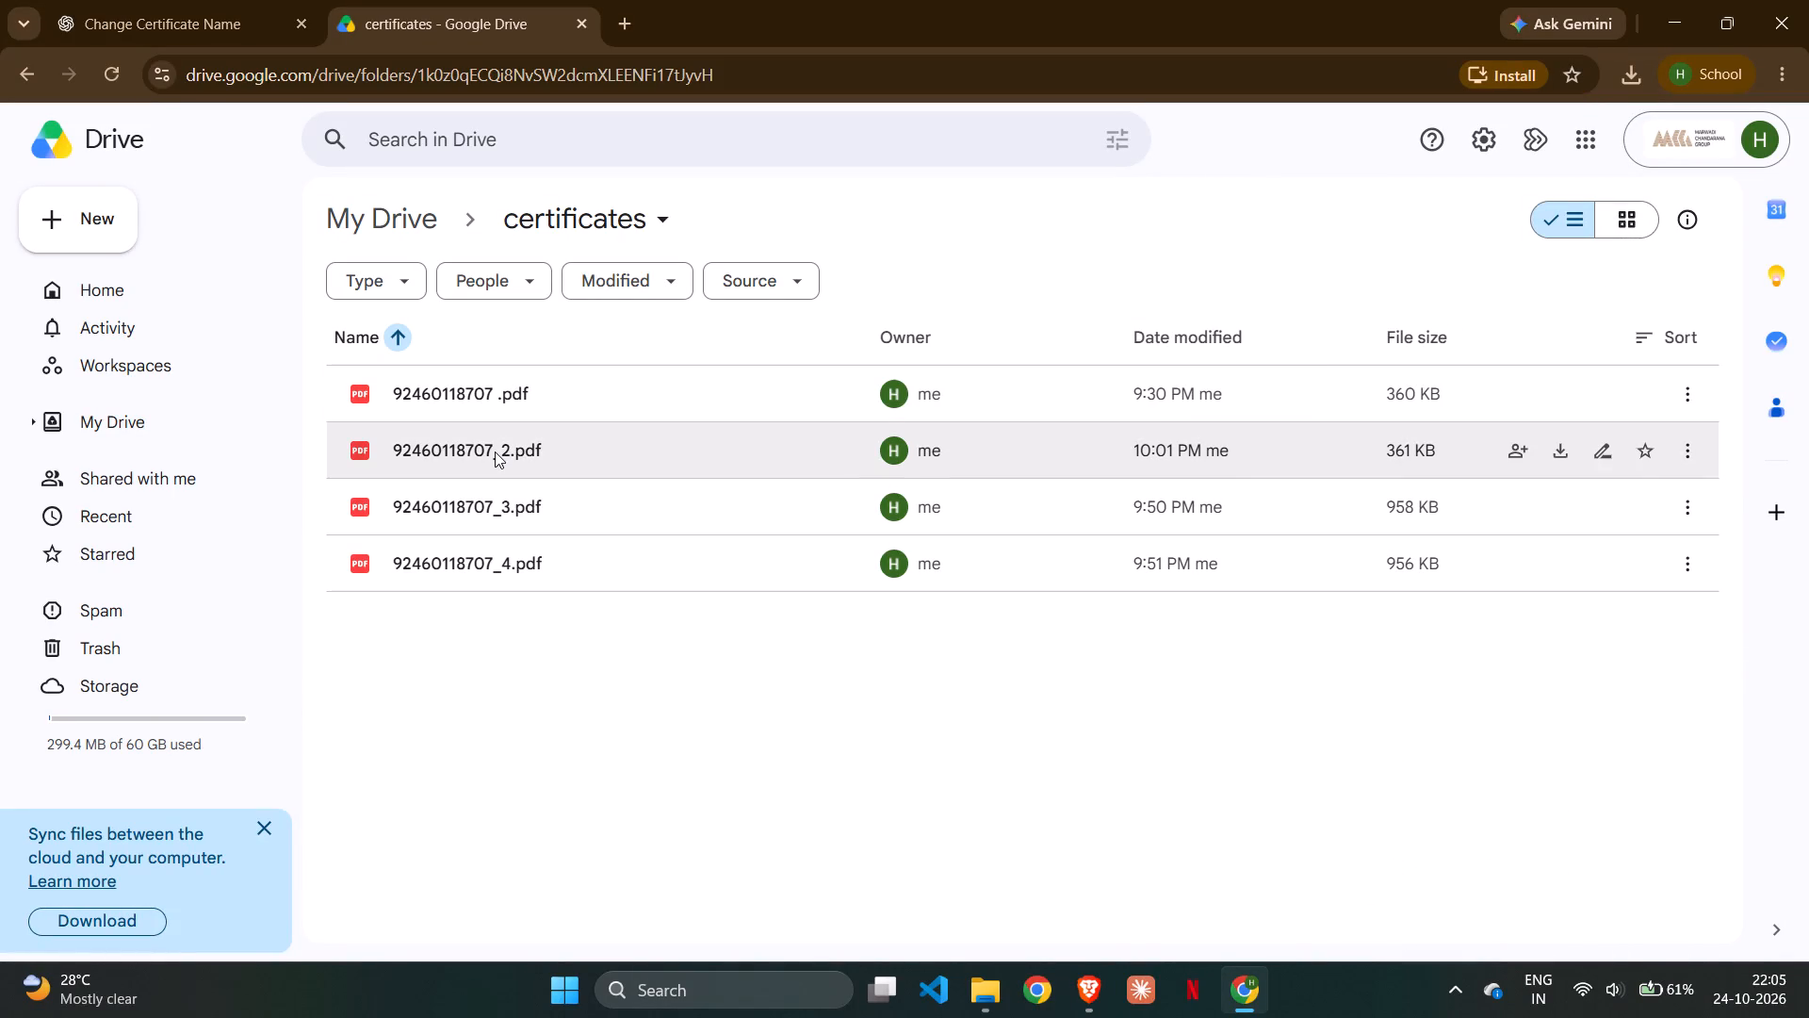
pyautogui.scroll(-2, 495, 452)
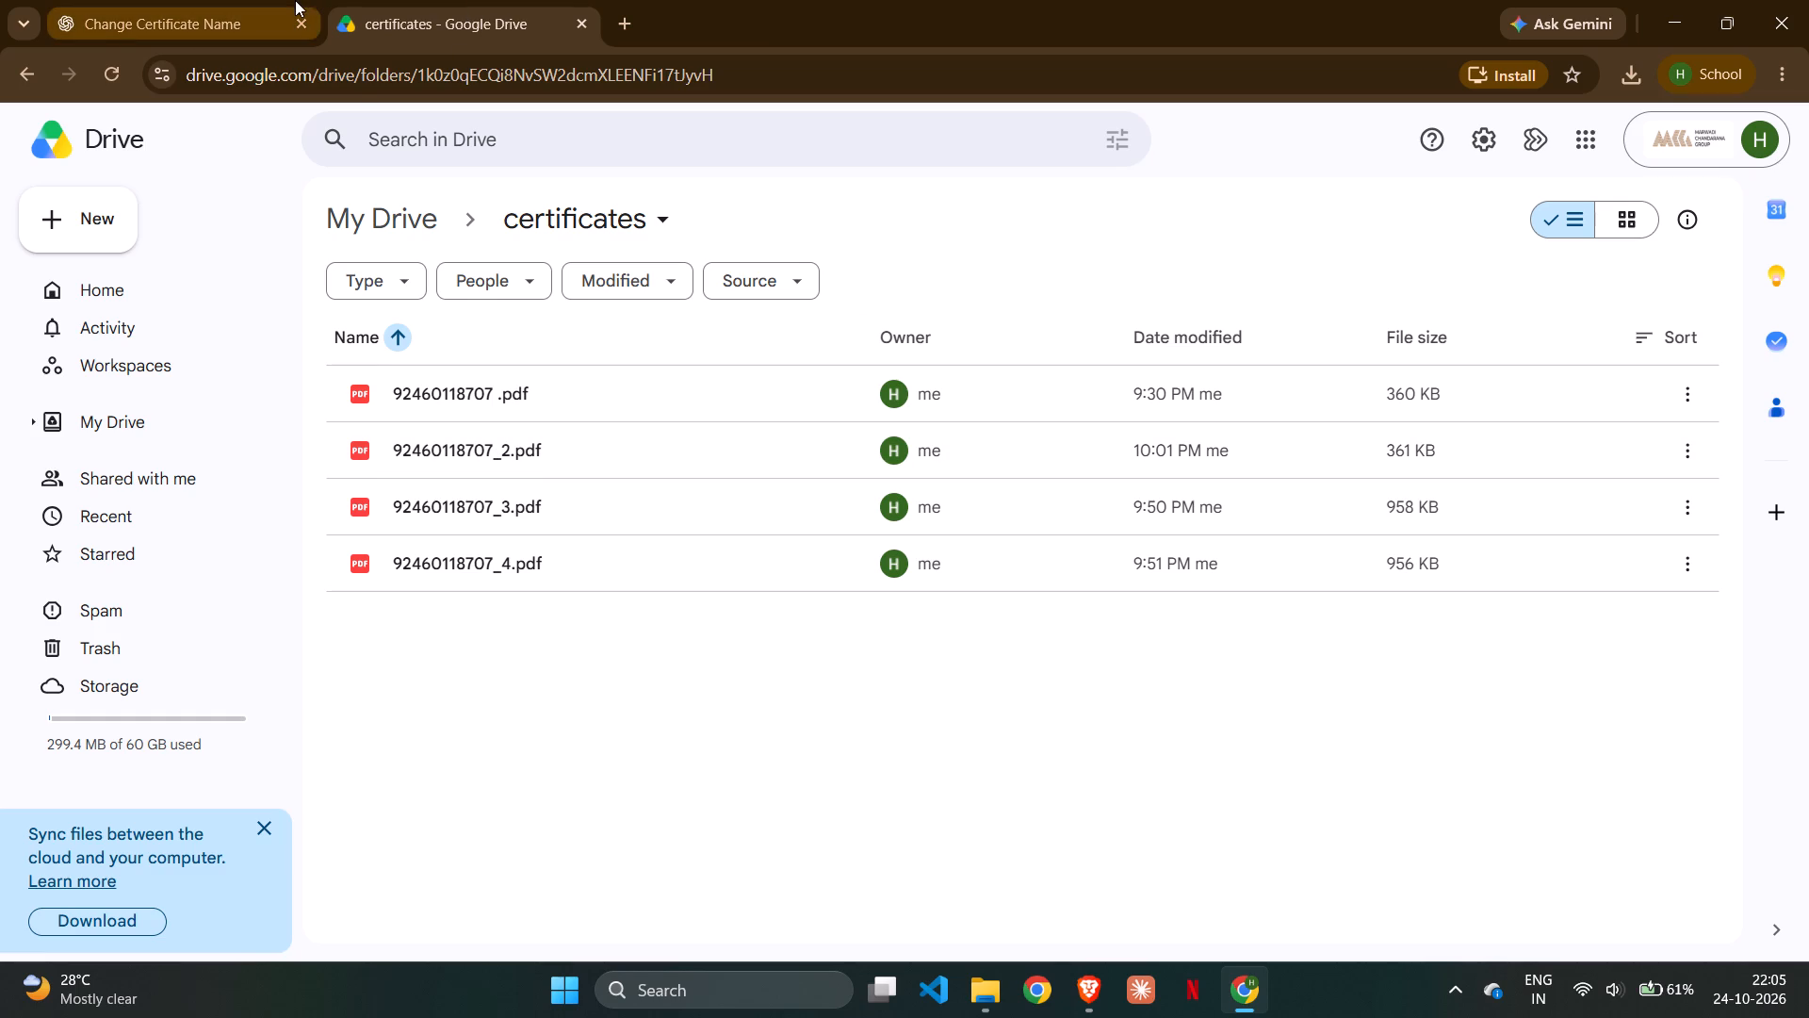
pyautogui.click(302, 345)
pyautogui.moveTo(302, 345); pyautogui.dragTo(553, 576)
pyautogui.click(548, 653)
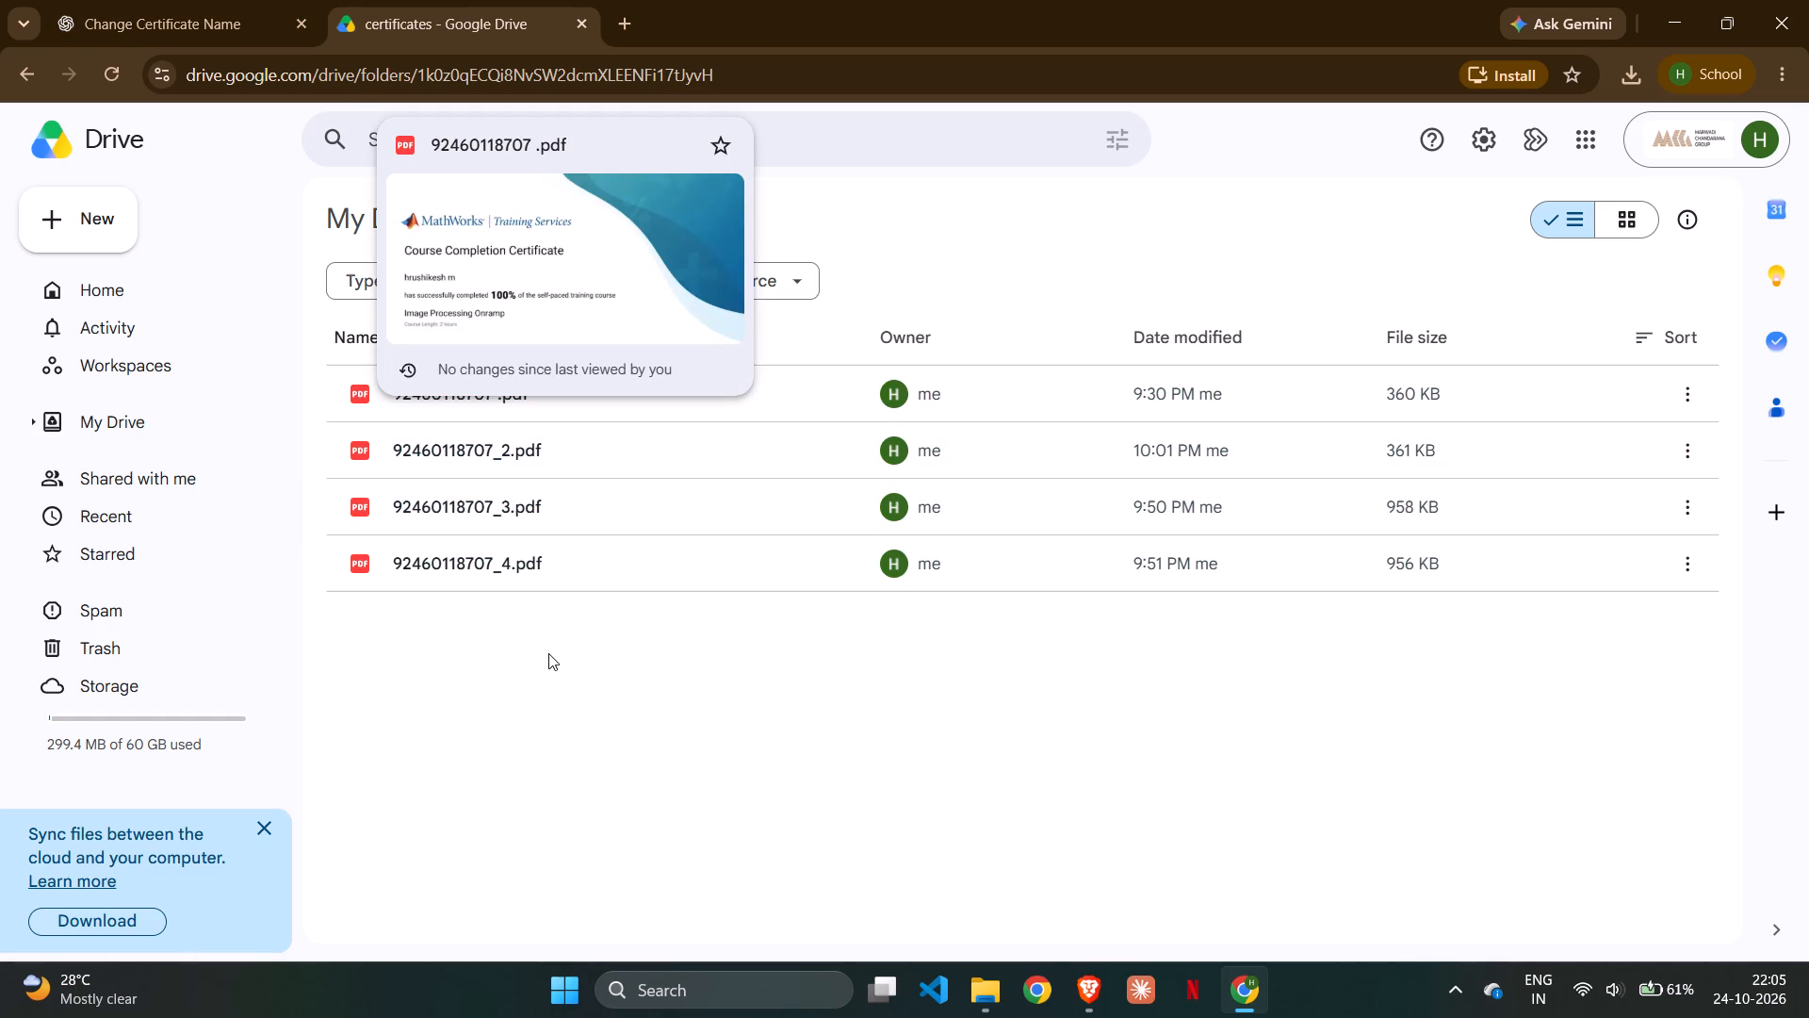
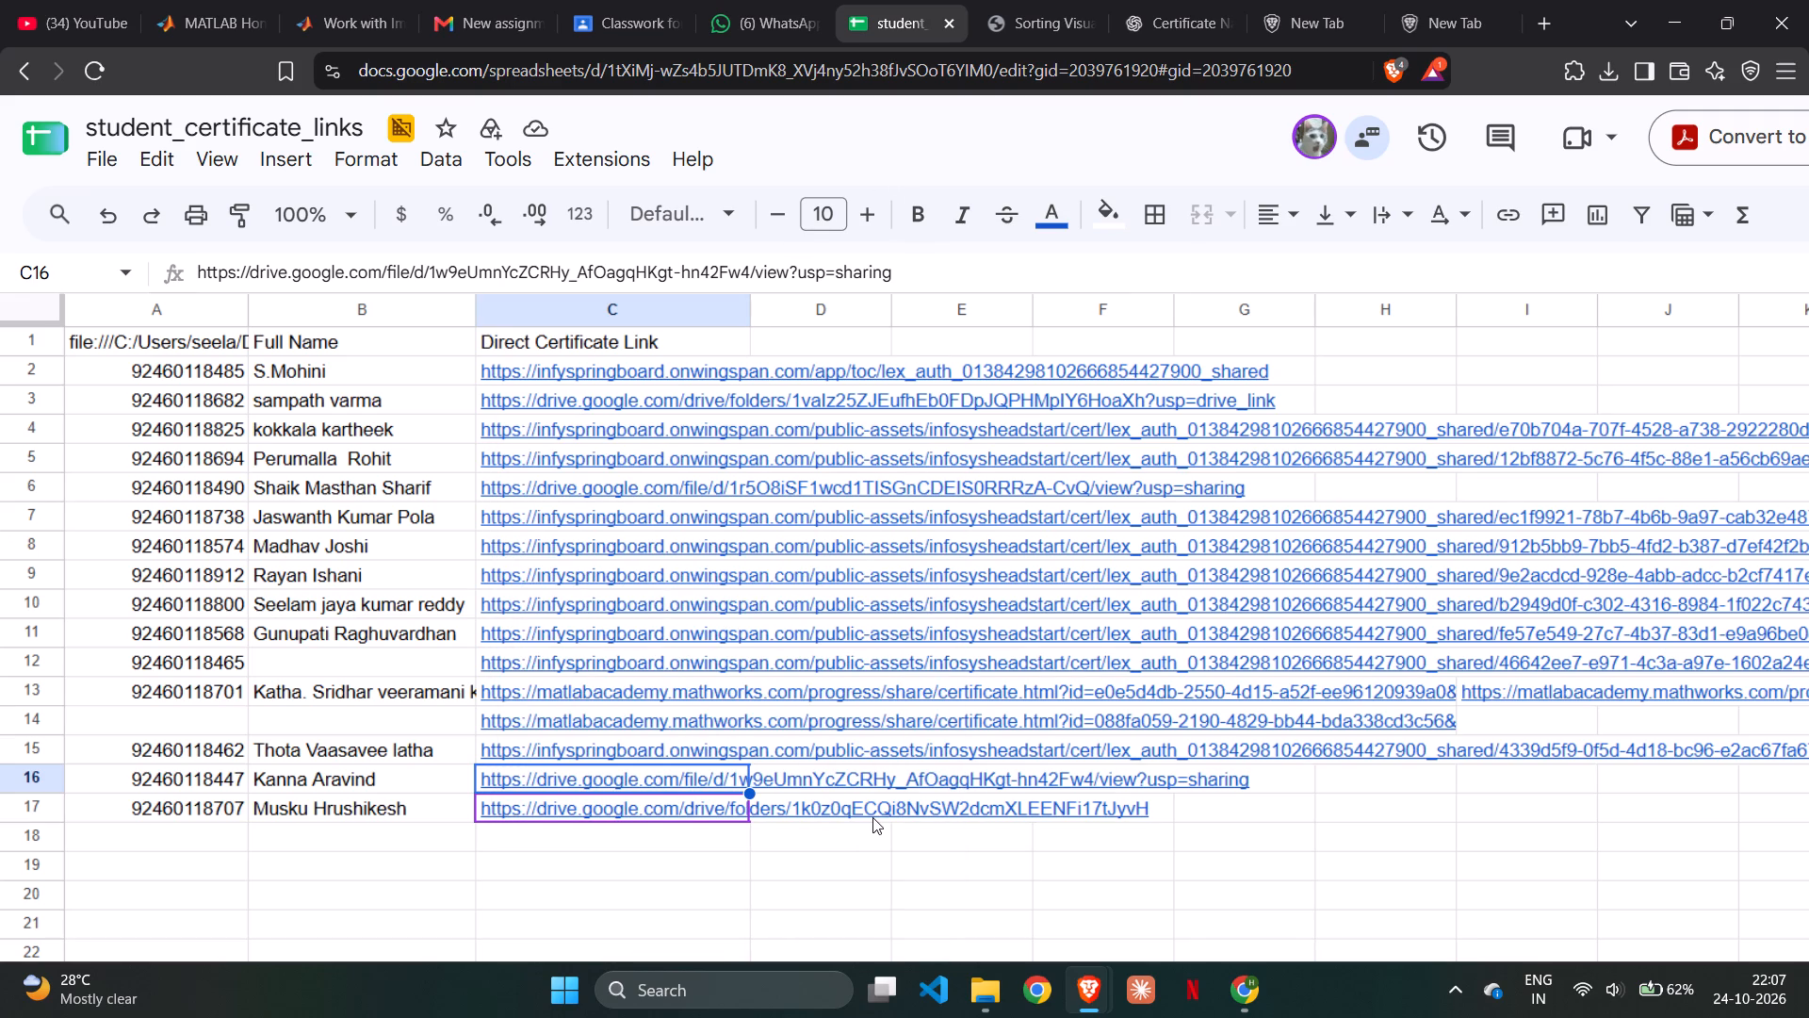
# Open sharing for the certificates folder linked in cell C17, choosing to share with people, and display the Viewer role options.
pyautogui.click(1320, 145)
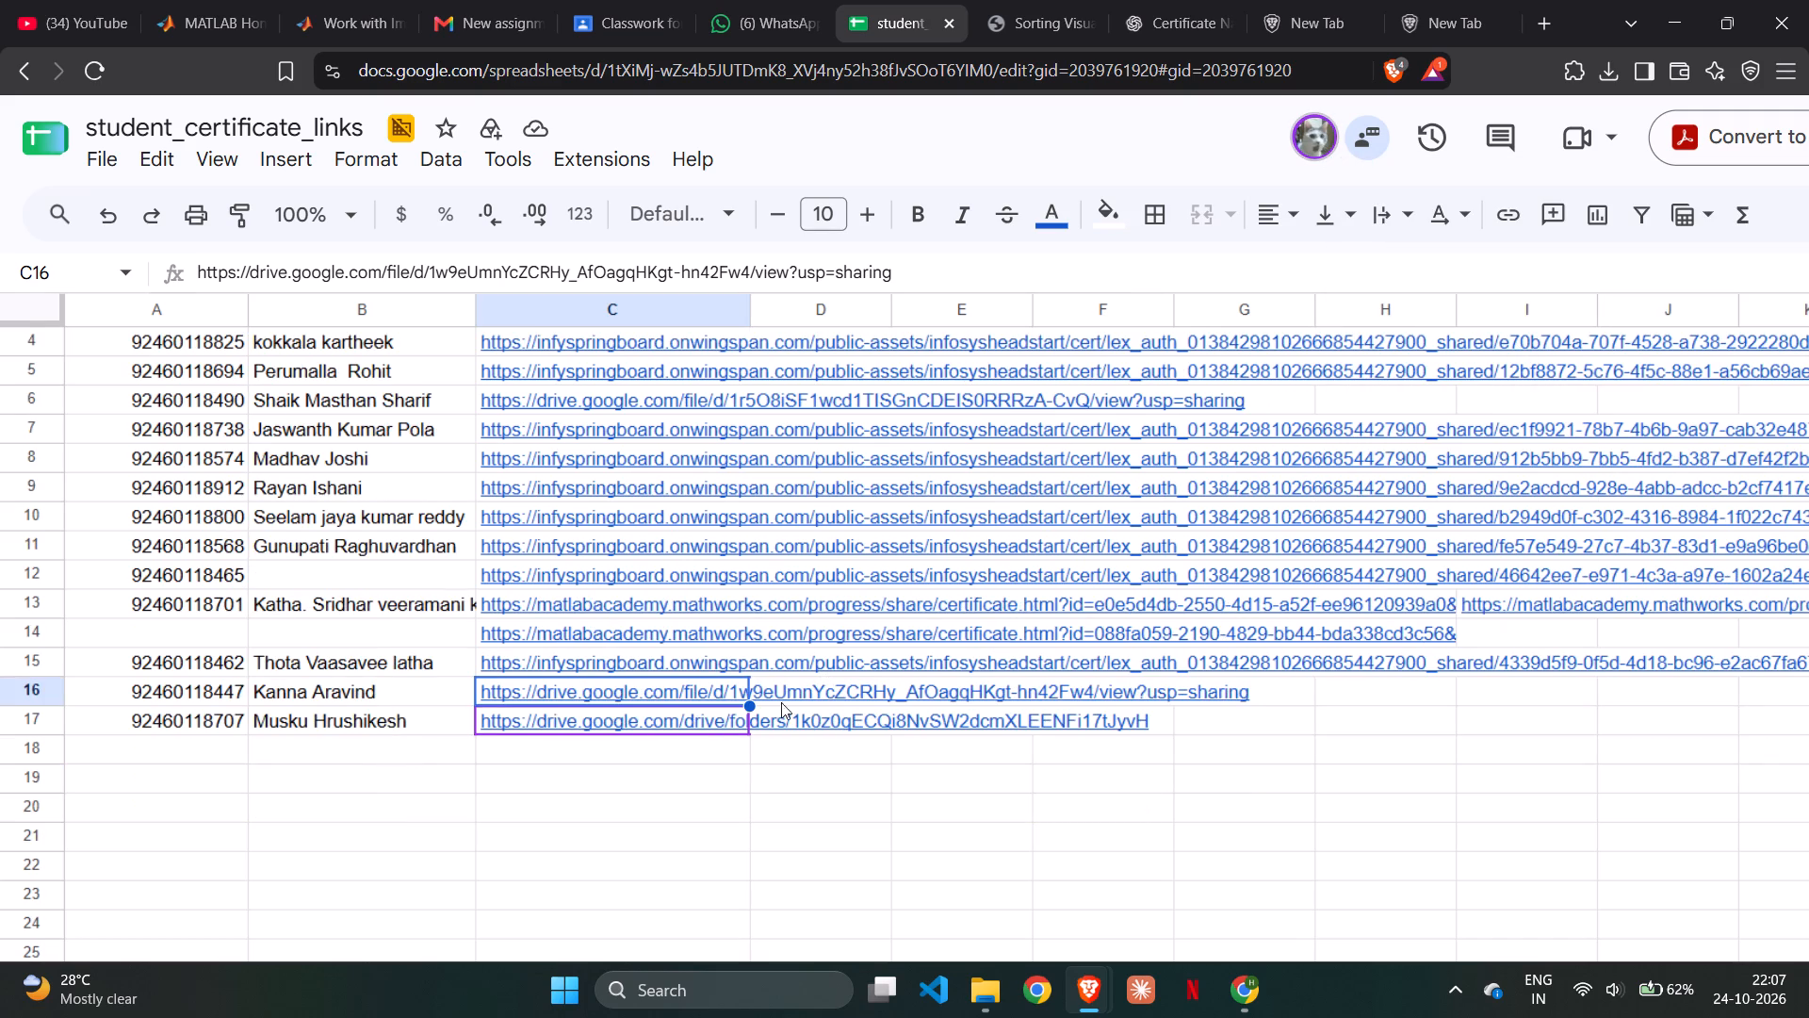
pyautogui.click(733, 725)
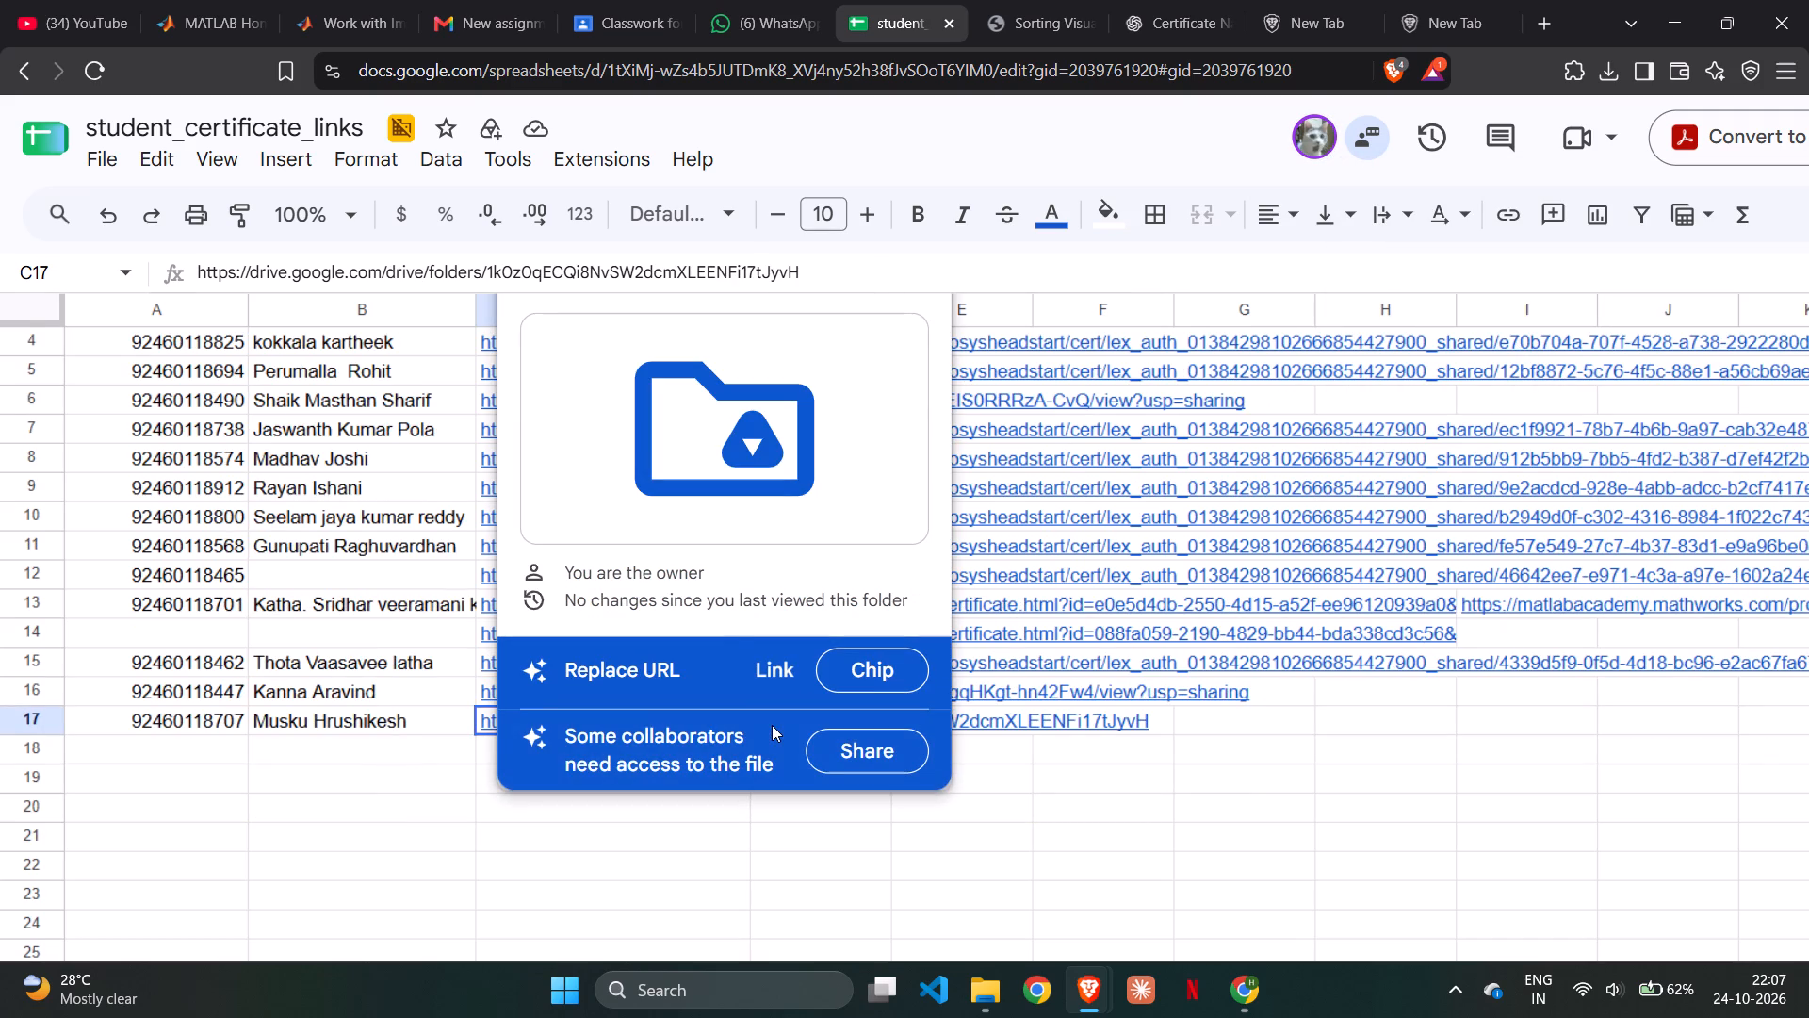
pyautogui.click(845, 749)
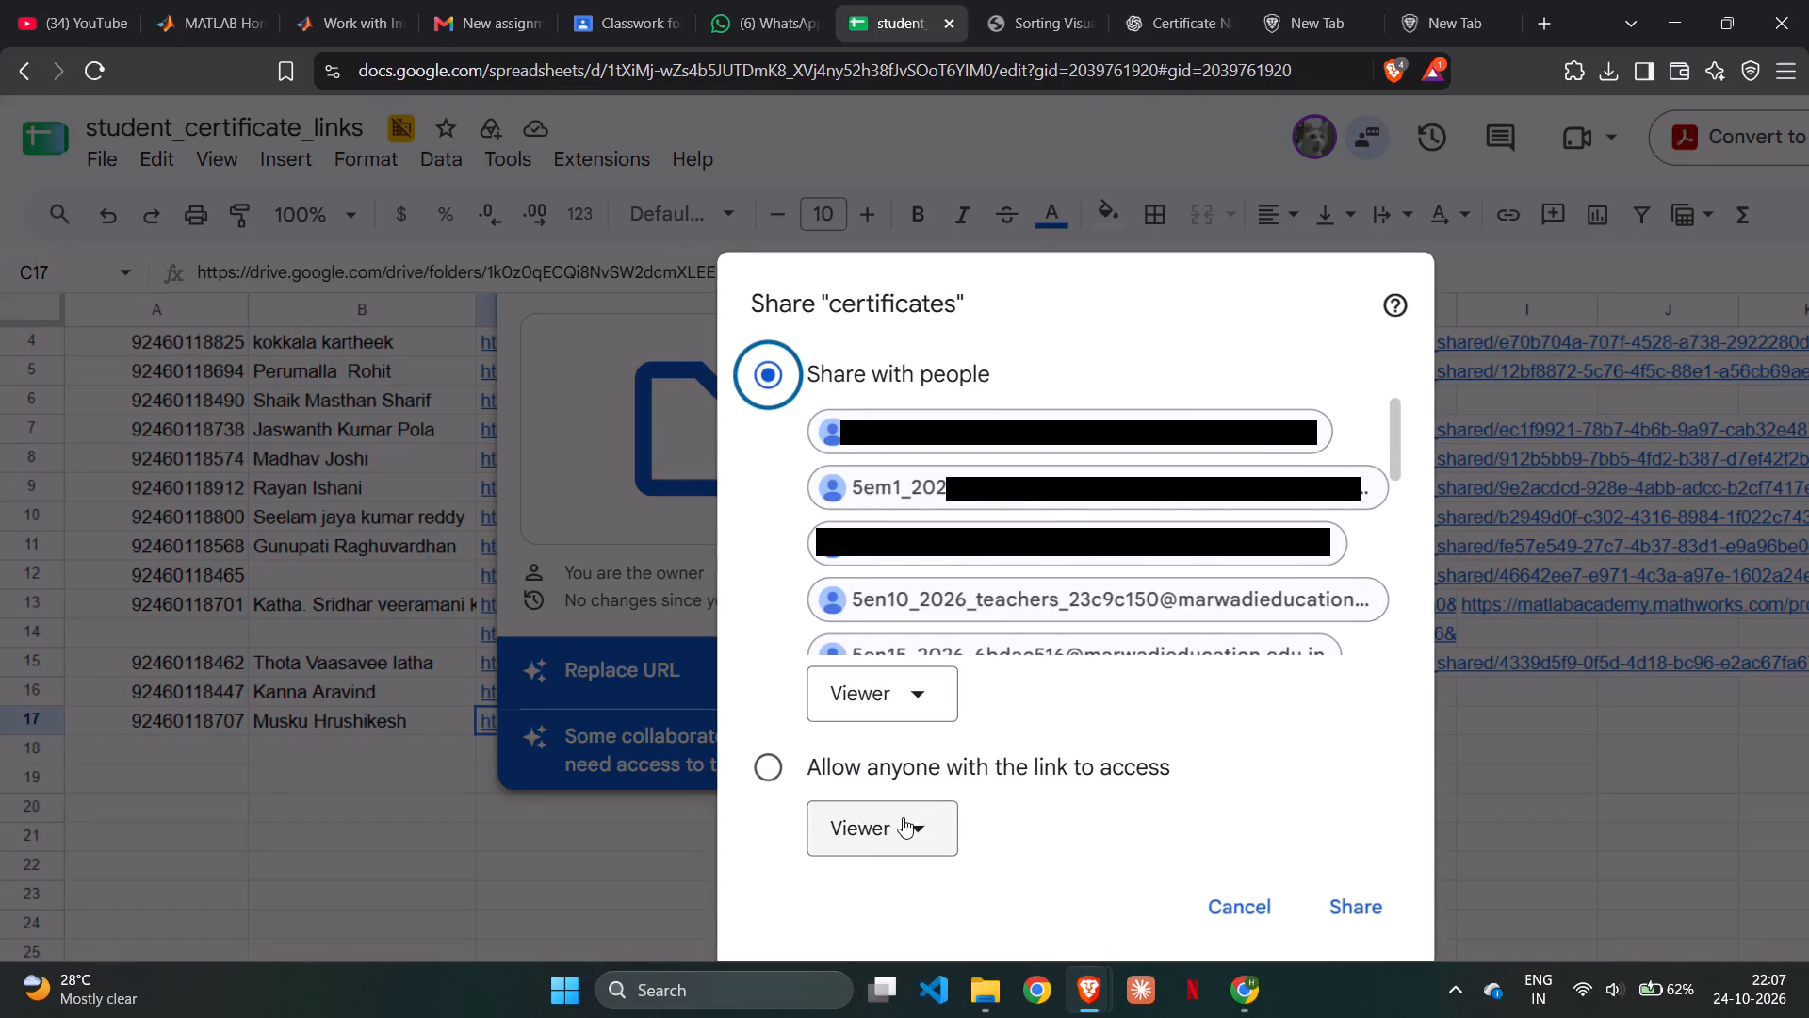
pyautogui.click(902, 815)
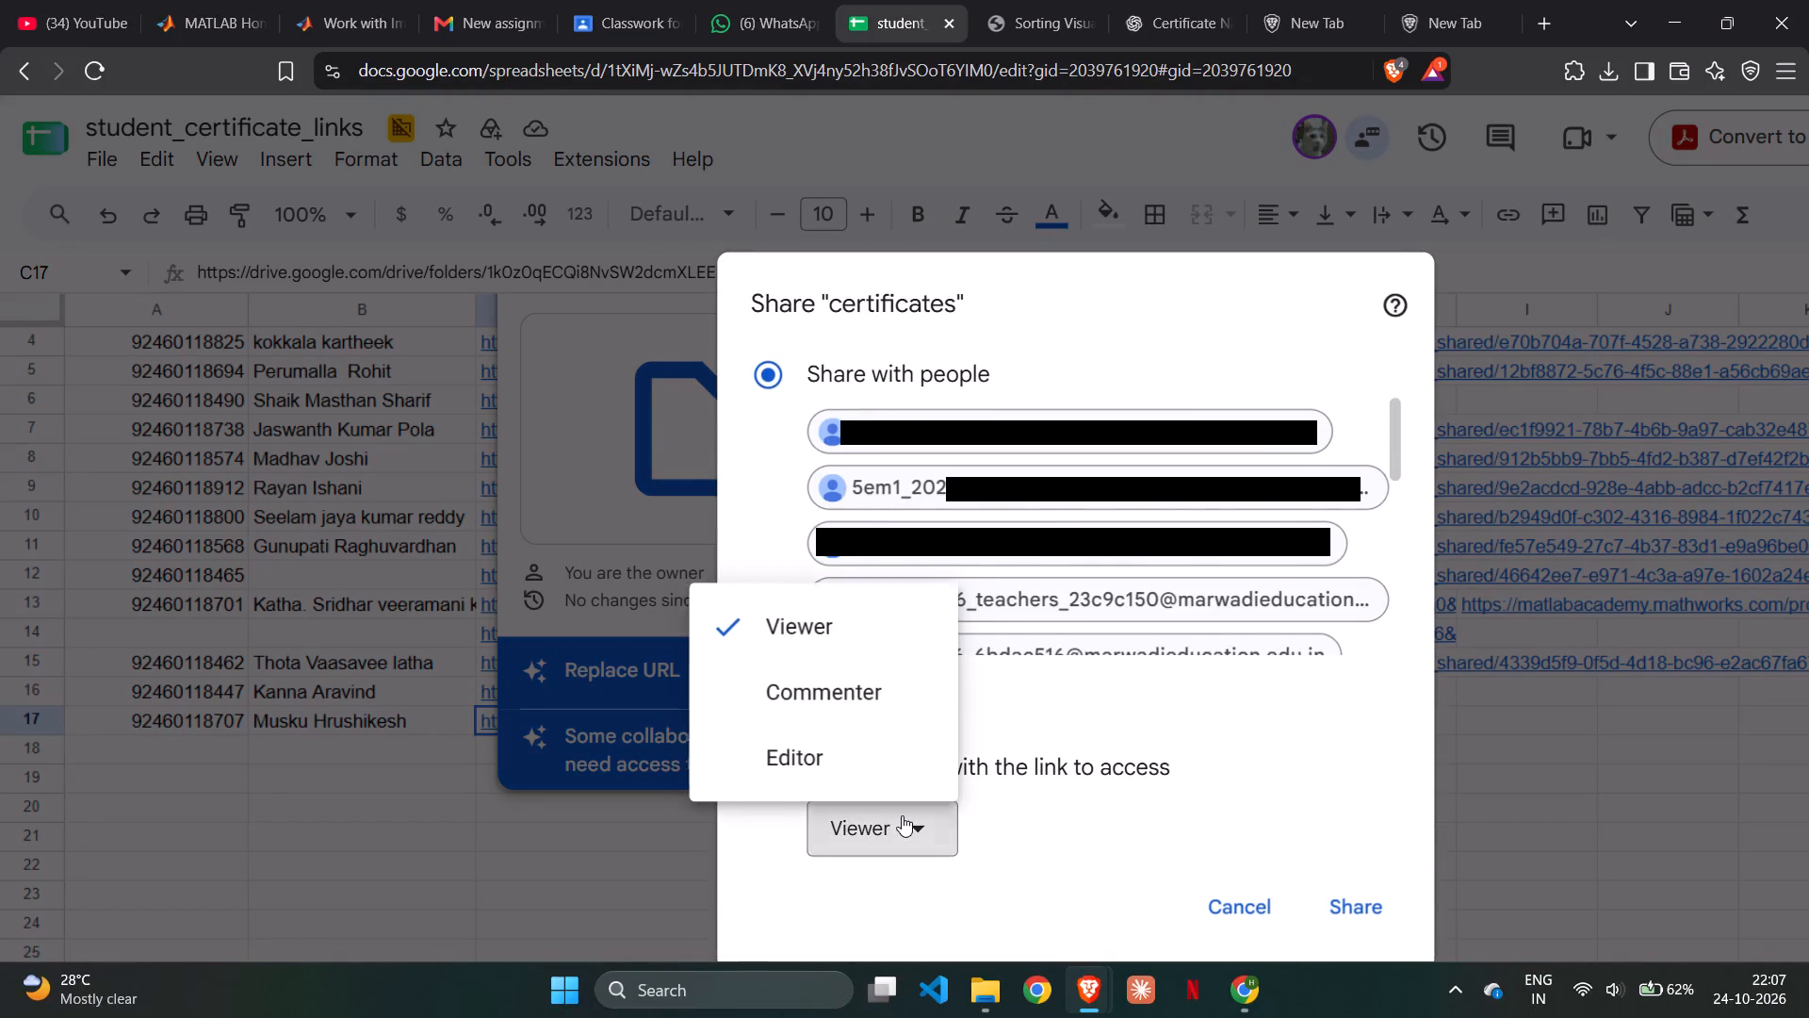
pyautogui.click(1034, 691)
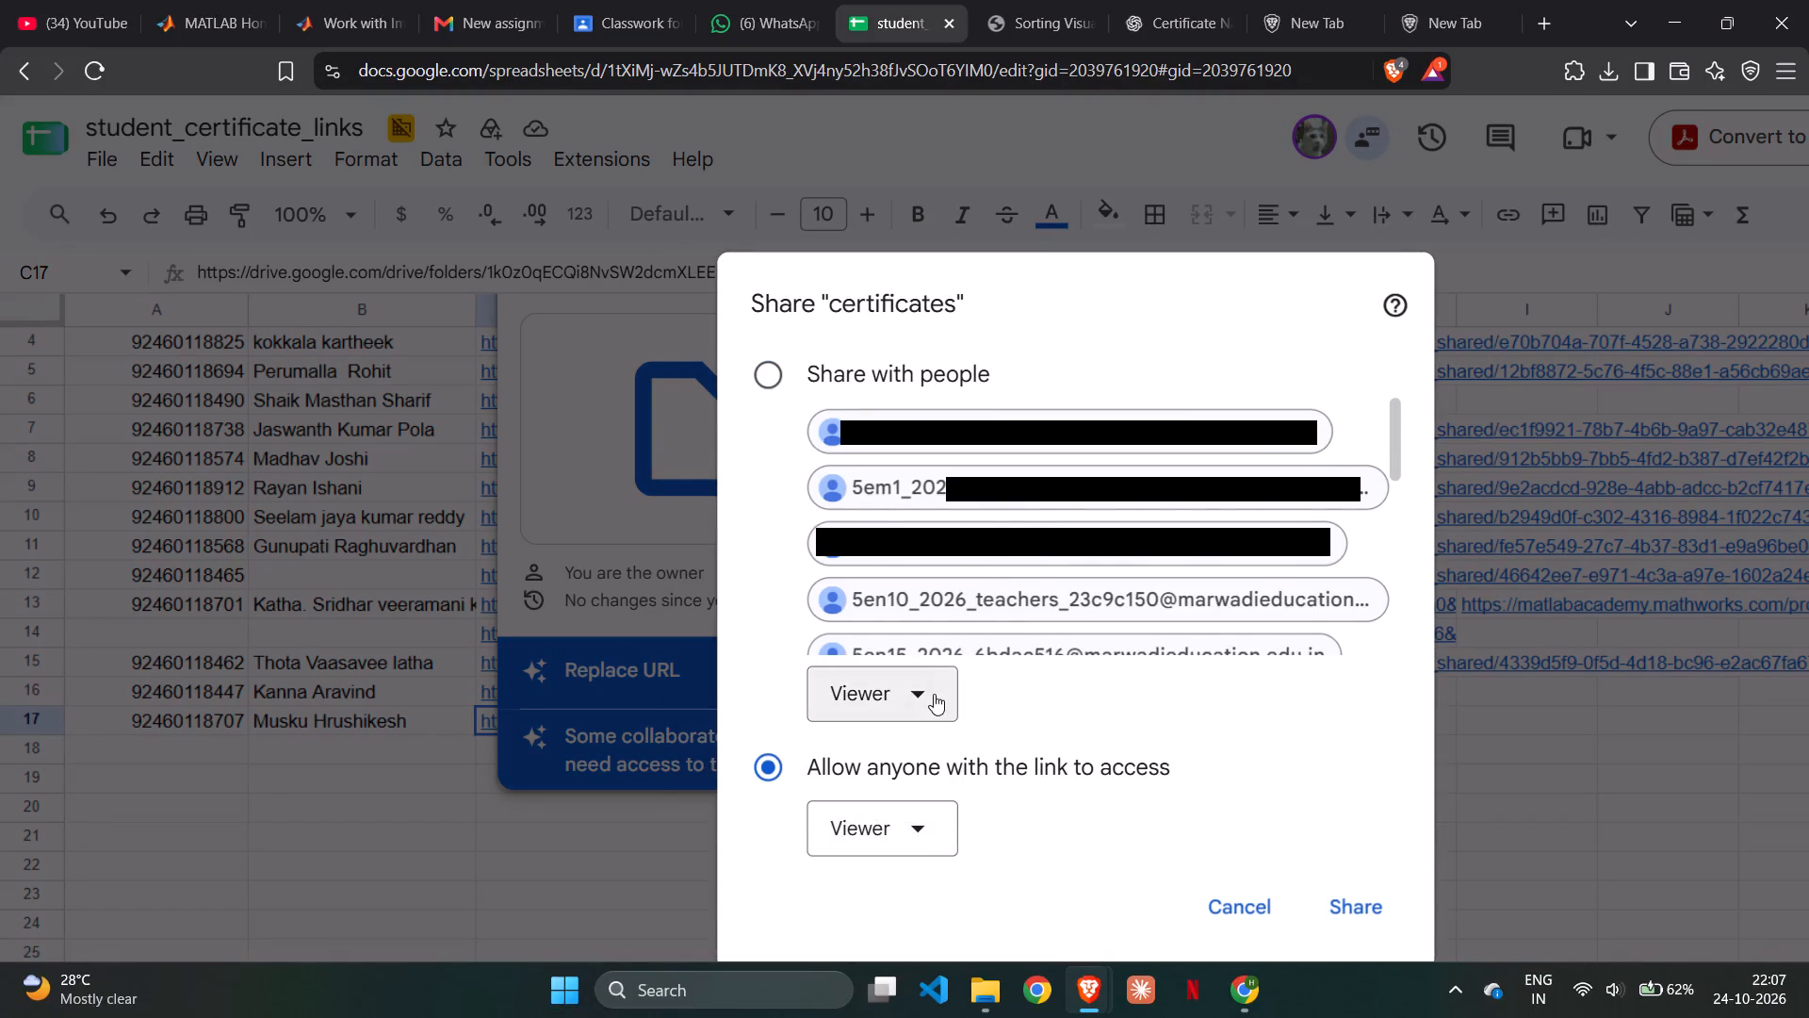
pyautogui.click(934, 694)
# Examine the list of teacher groups and people who would receive access to the certificates folder.
pyautogui.scroll(-2, 1097, 496)
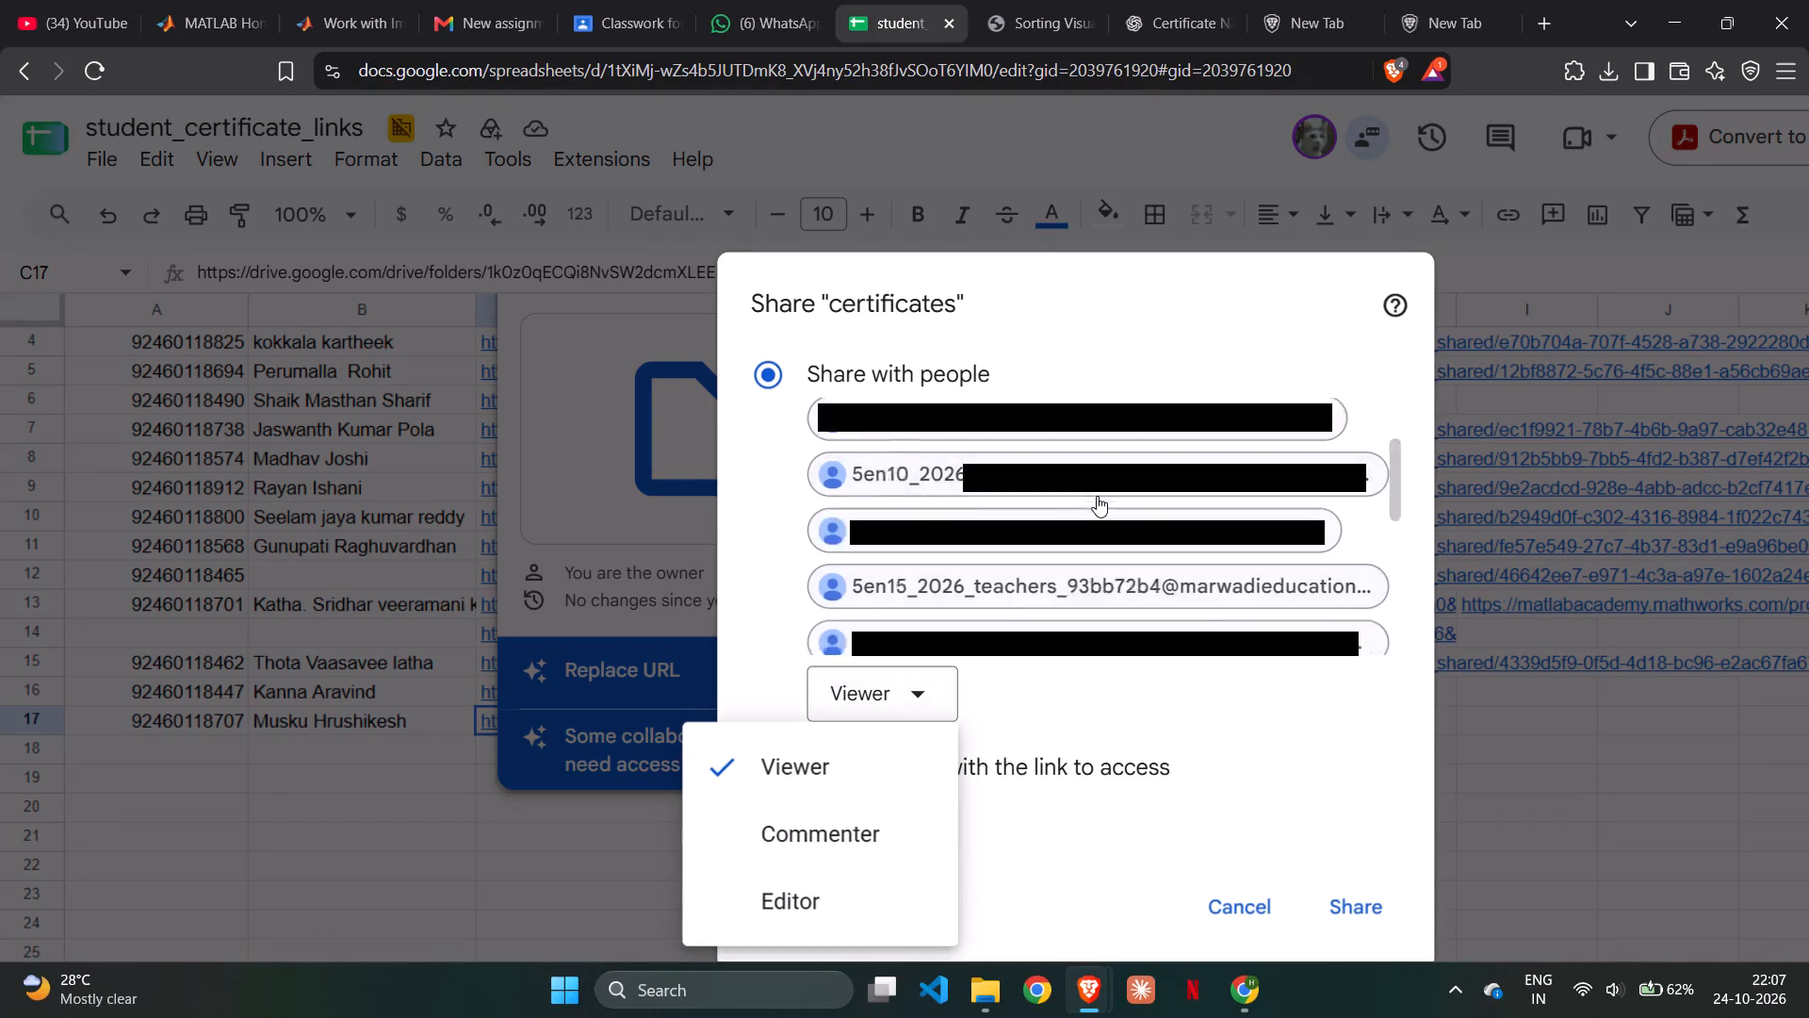
pyautogui.scroll(-4, 1097, 496)
pyautogui.scroll(2, 1097, 496)
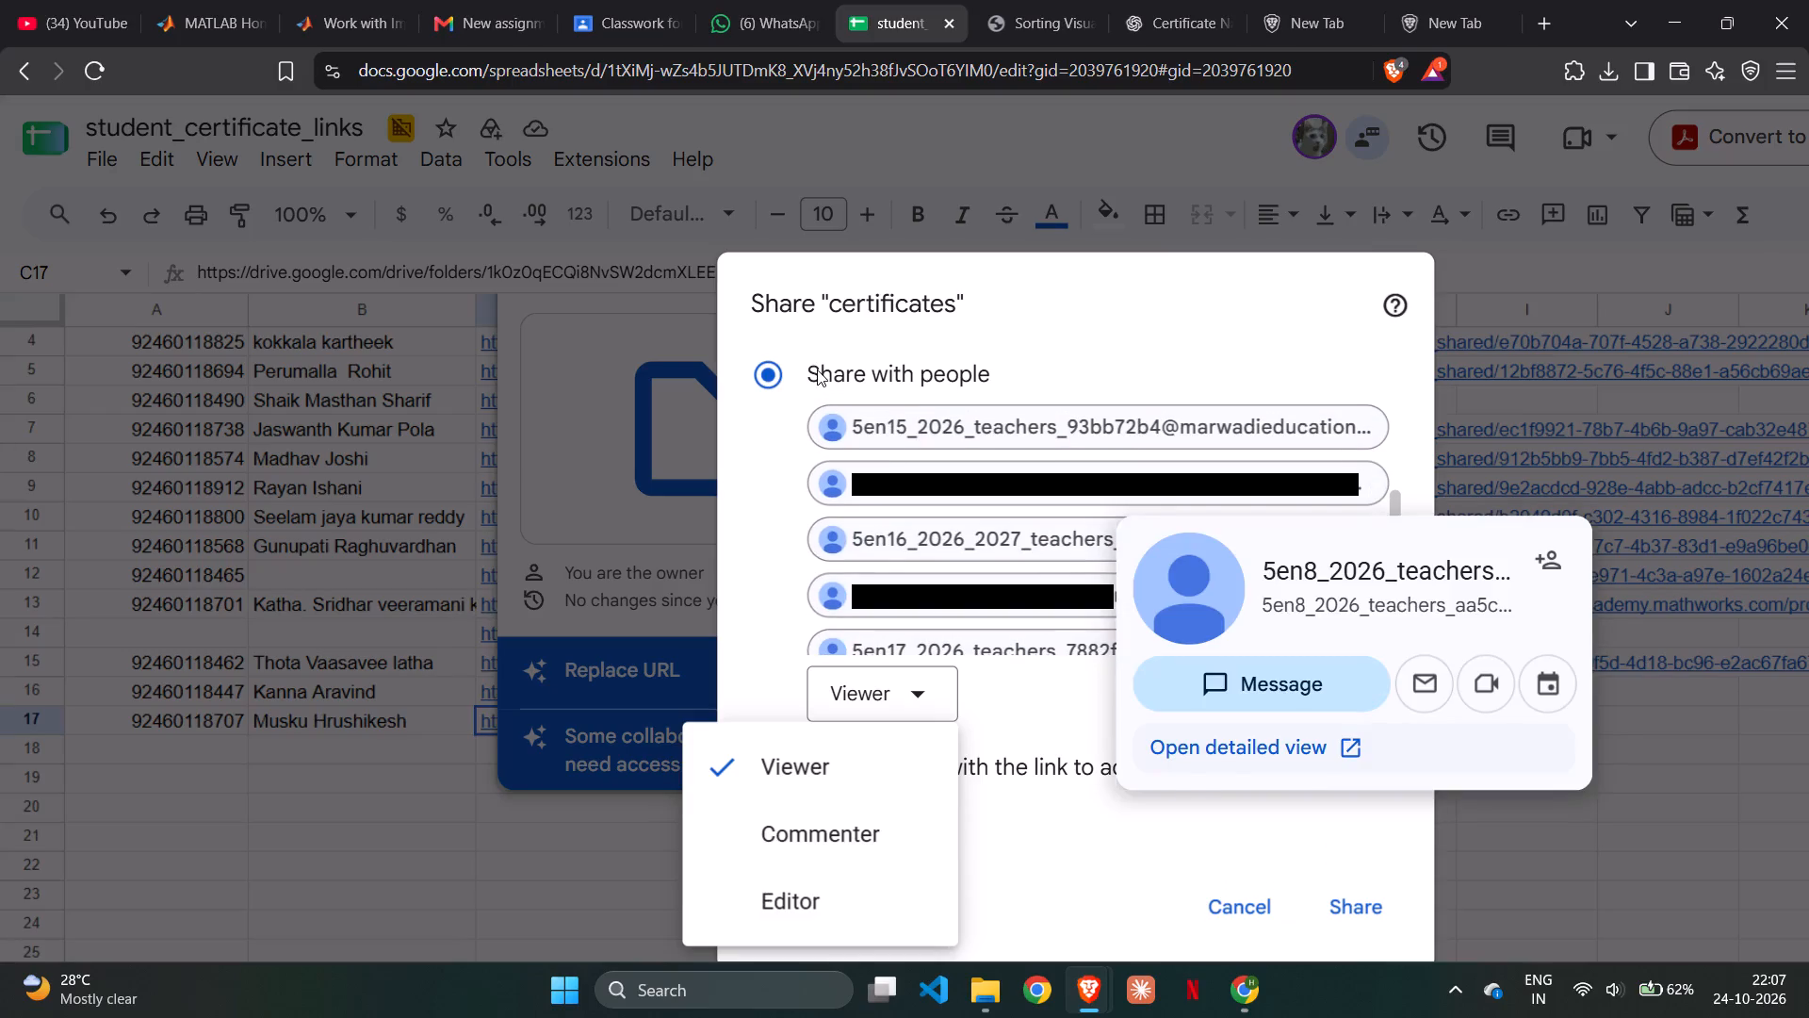
pyautogui.hscroll(-1, 804, 441)
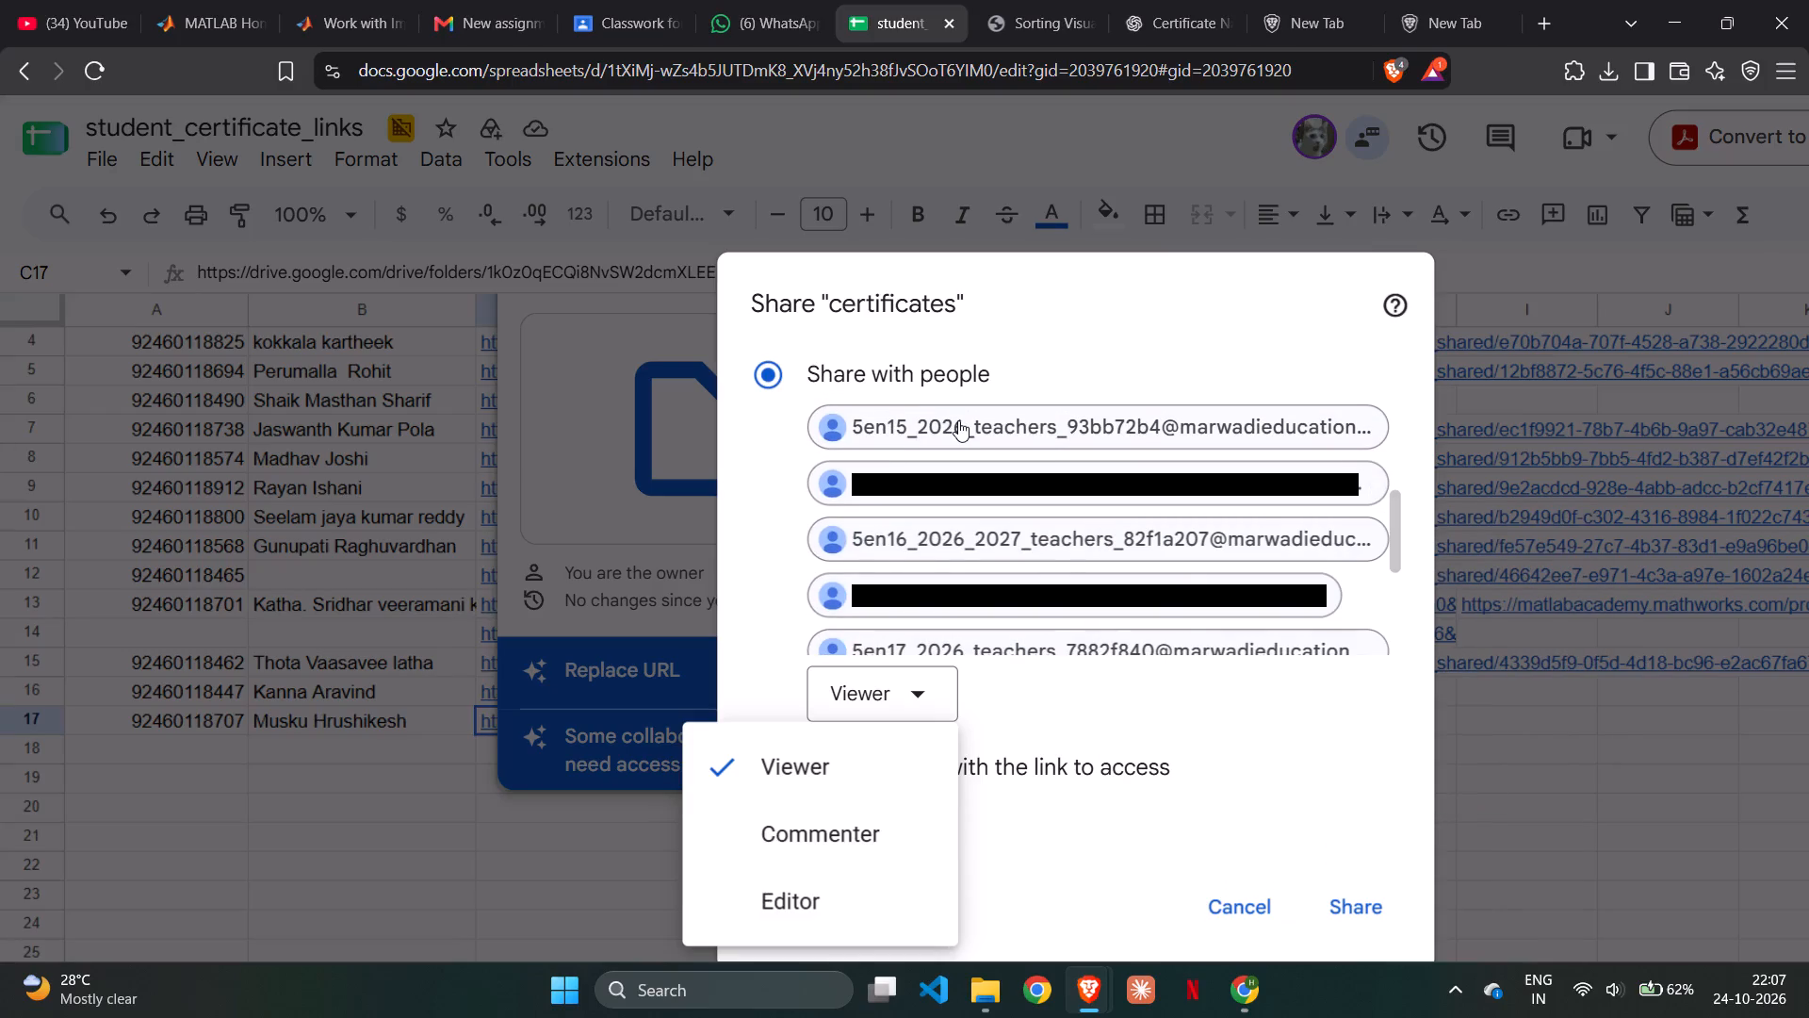
pyautogui.hscroll(-2, 958, 420)
pyautogui.scroll(-4, 958, 420)
pyautogui.click(784, 562)
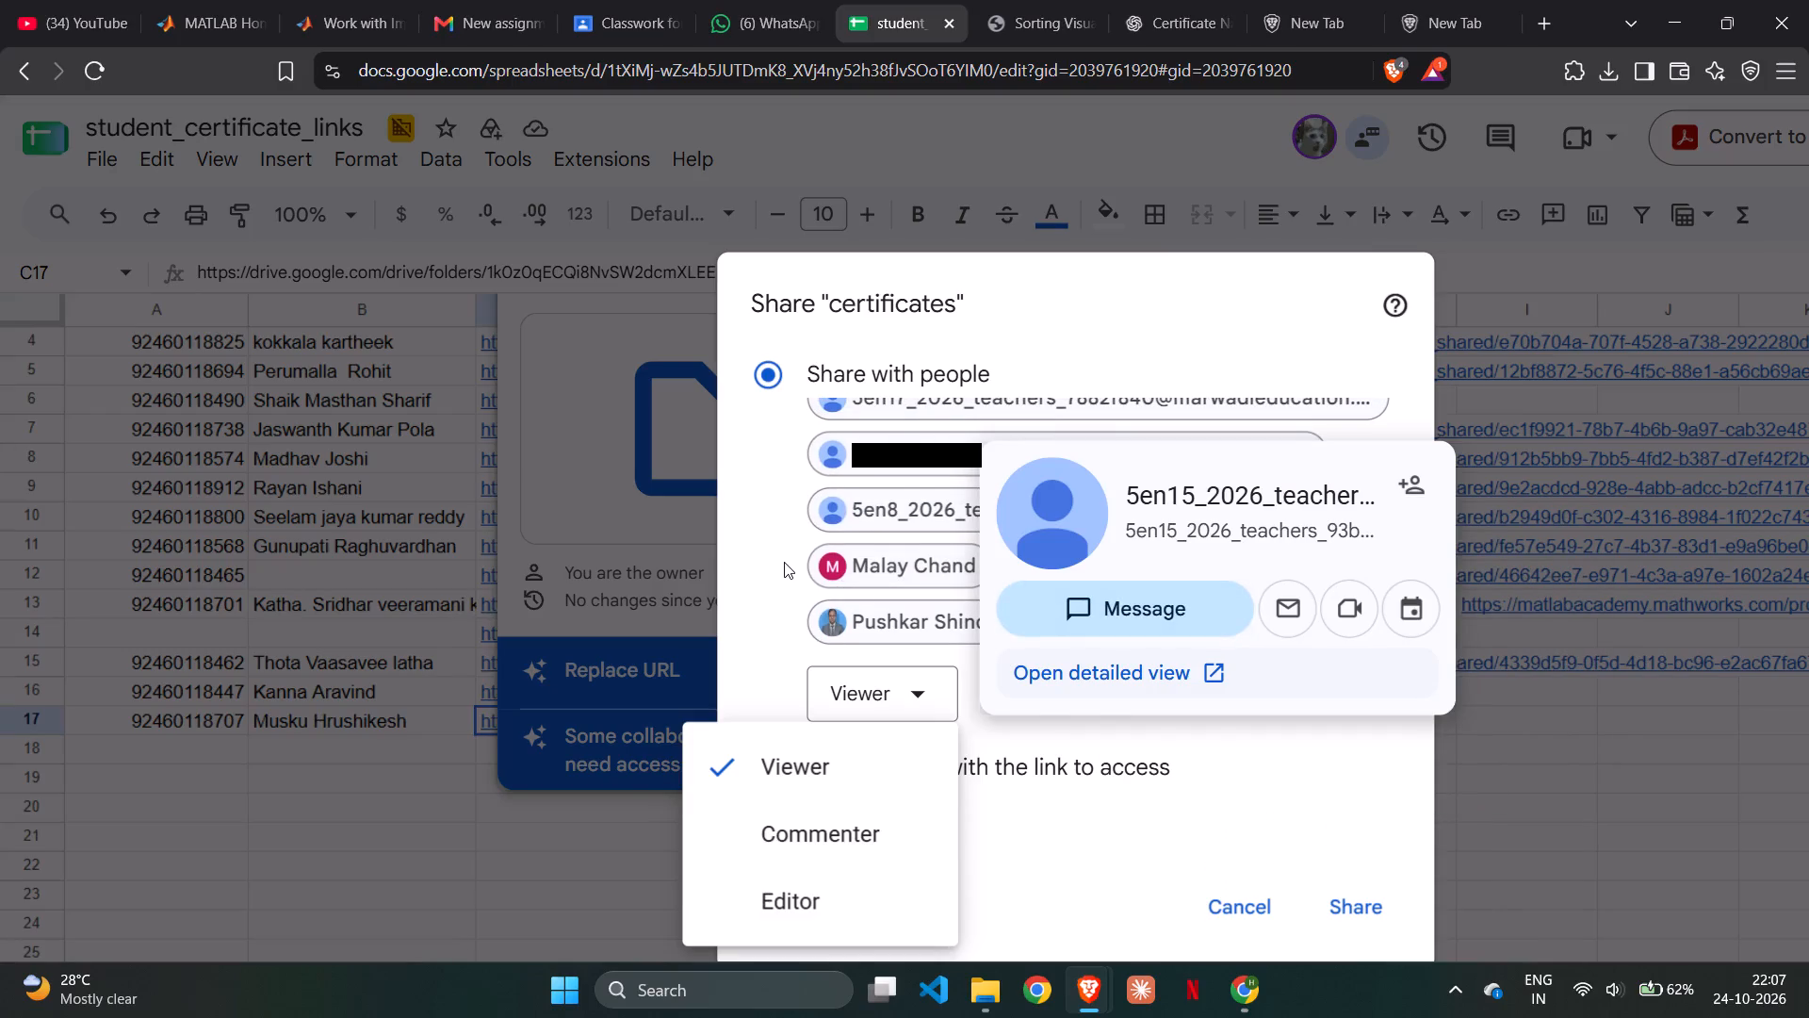
pyautogui.scroll(2, 1144, 632)
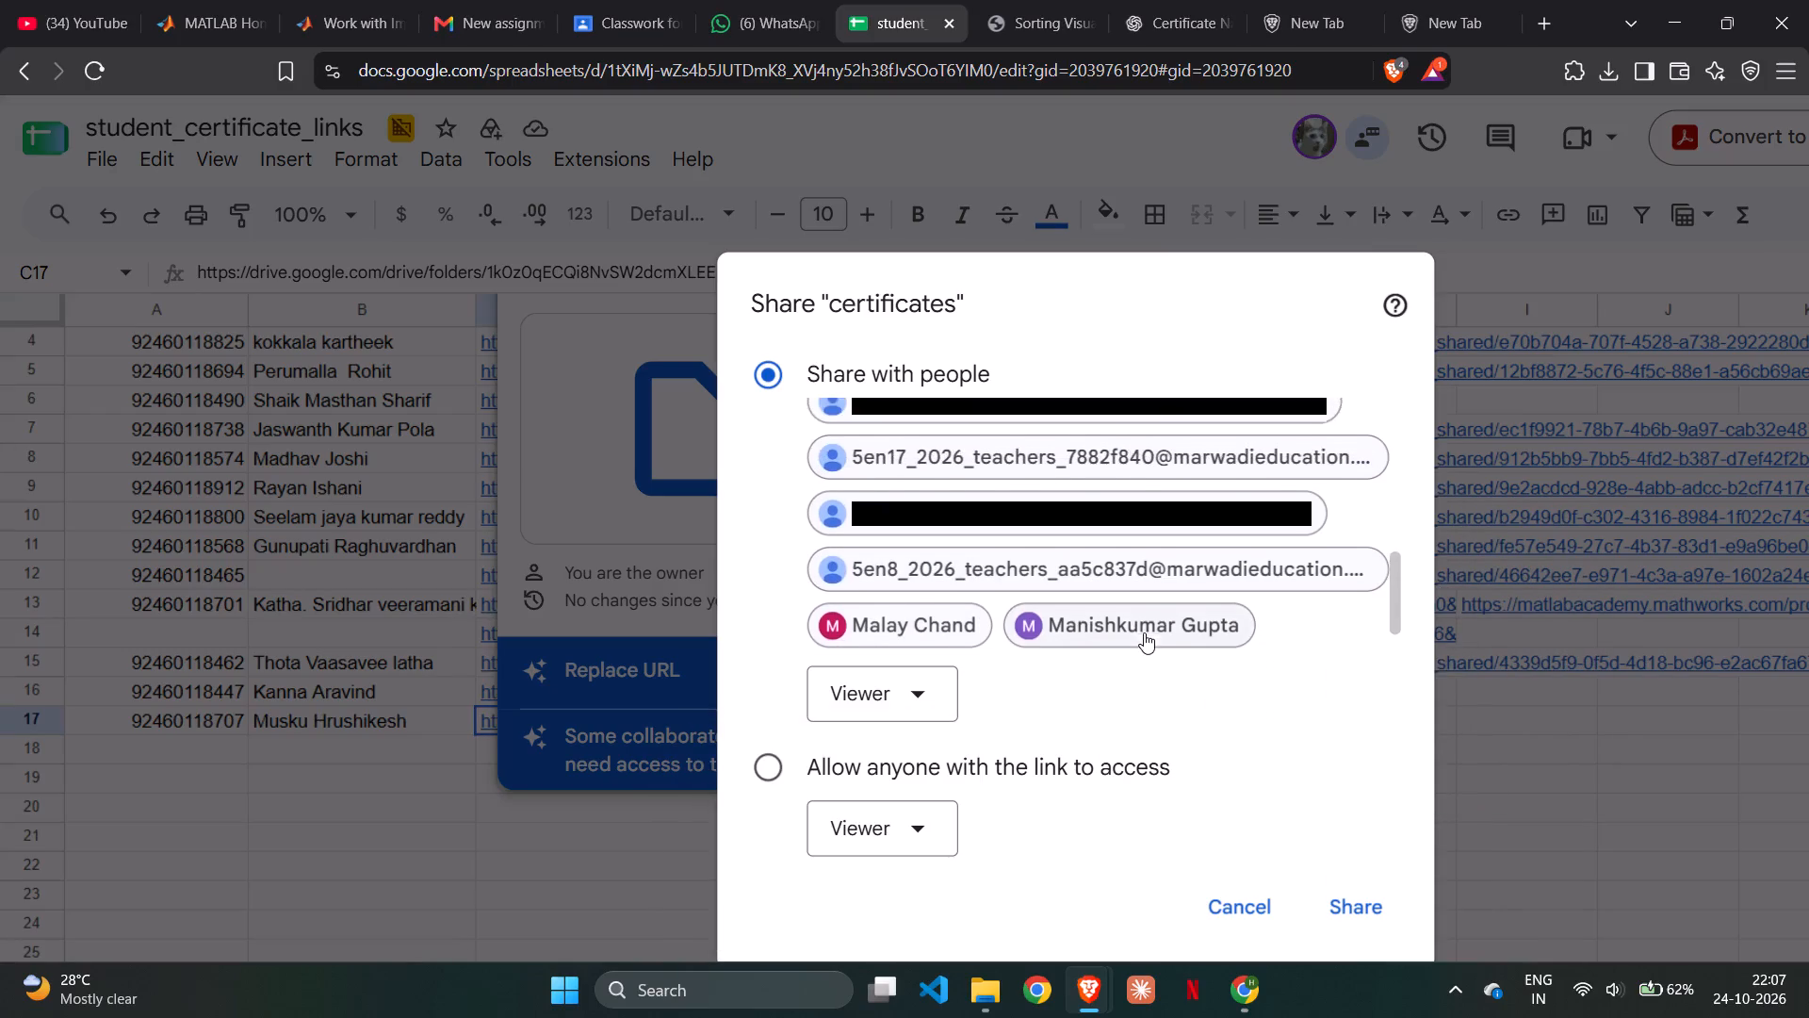
pyautogui.scroll(4, 1144, 632)
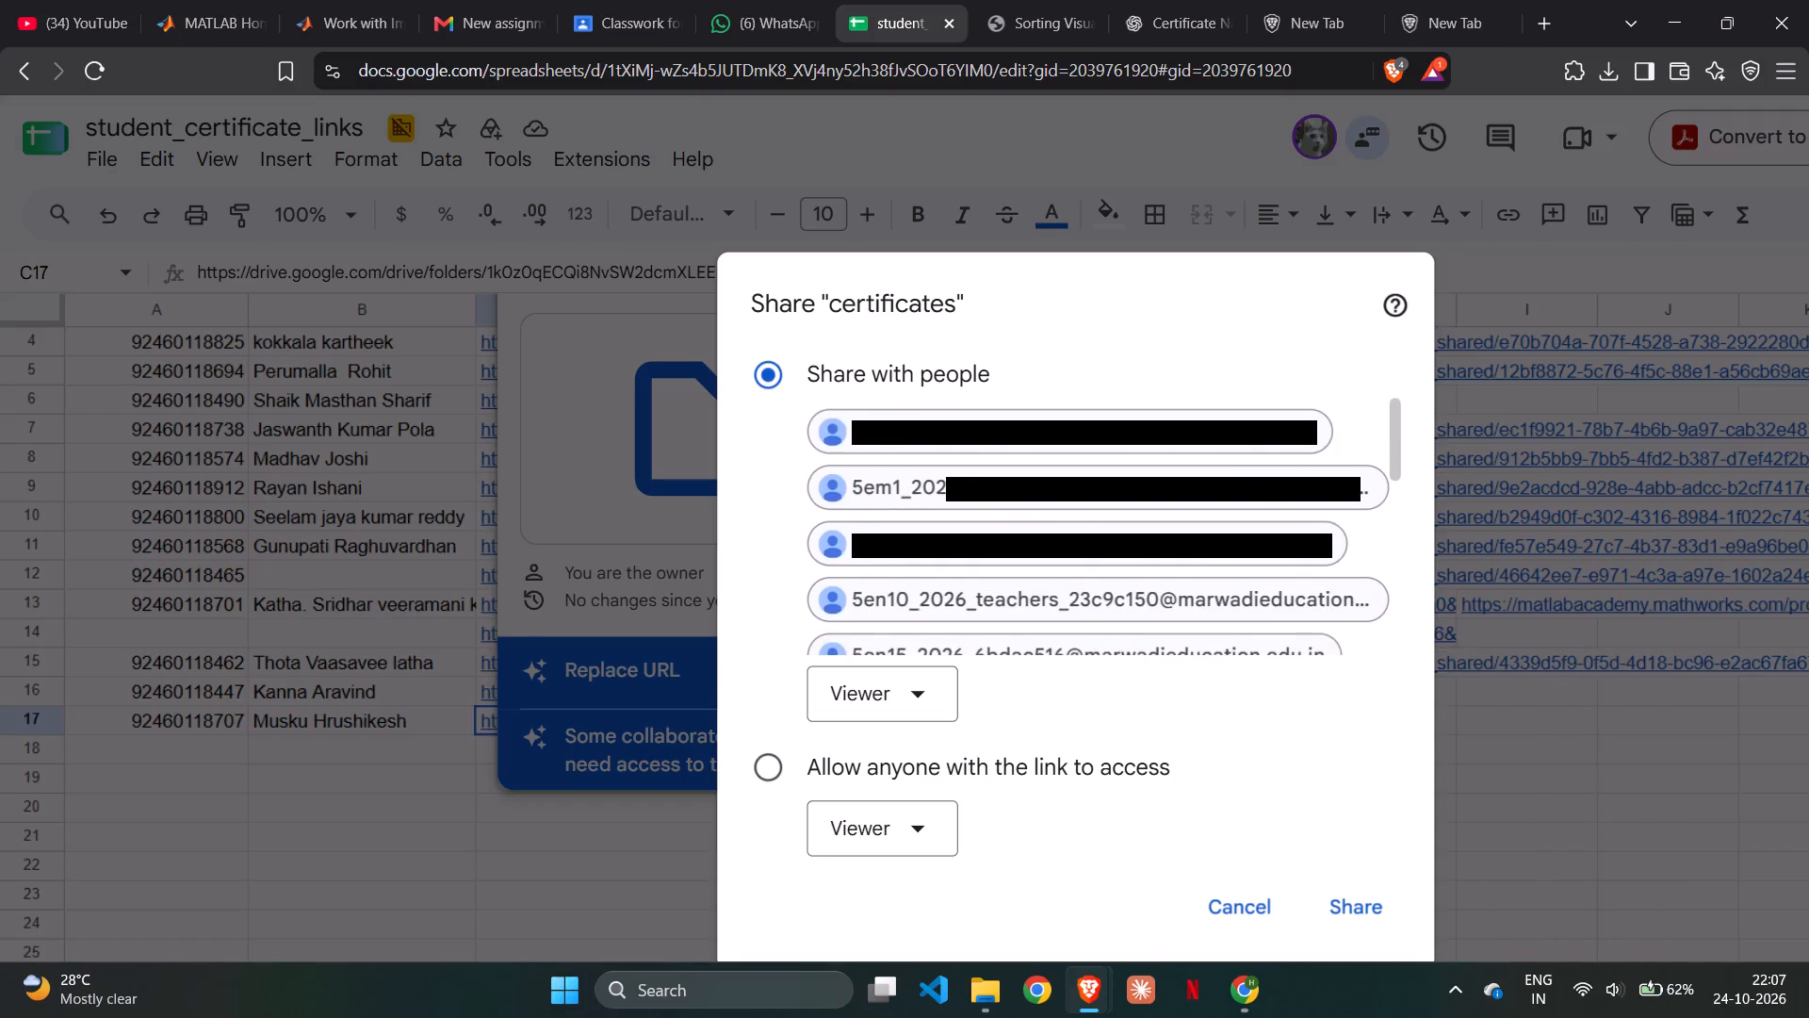
pyautogui.scroll(1, 1144, 632)
pyautogui.scroll(-6, 1144, 632)
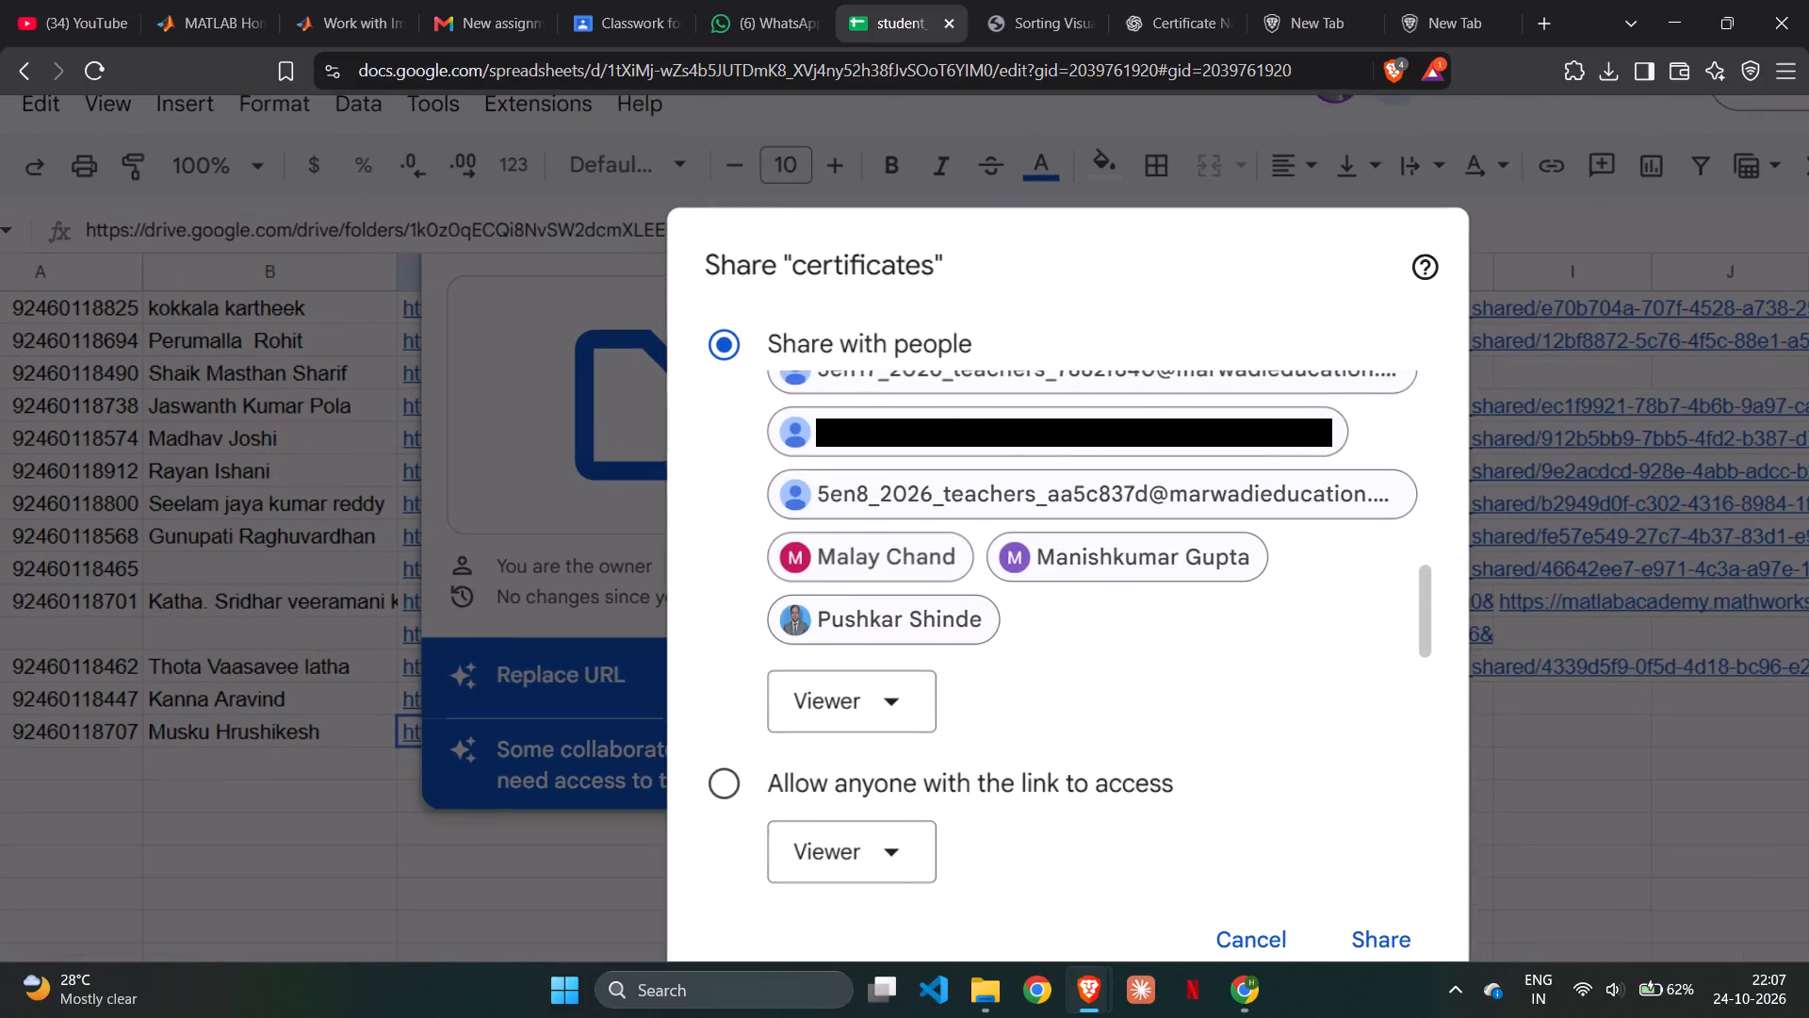
pyautogui.scroll(3, 1144, 632)
pyautogui.hscroll(-1, 1144, 632)
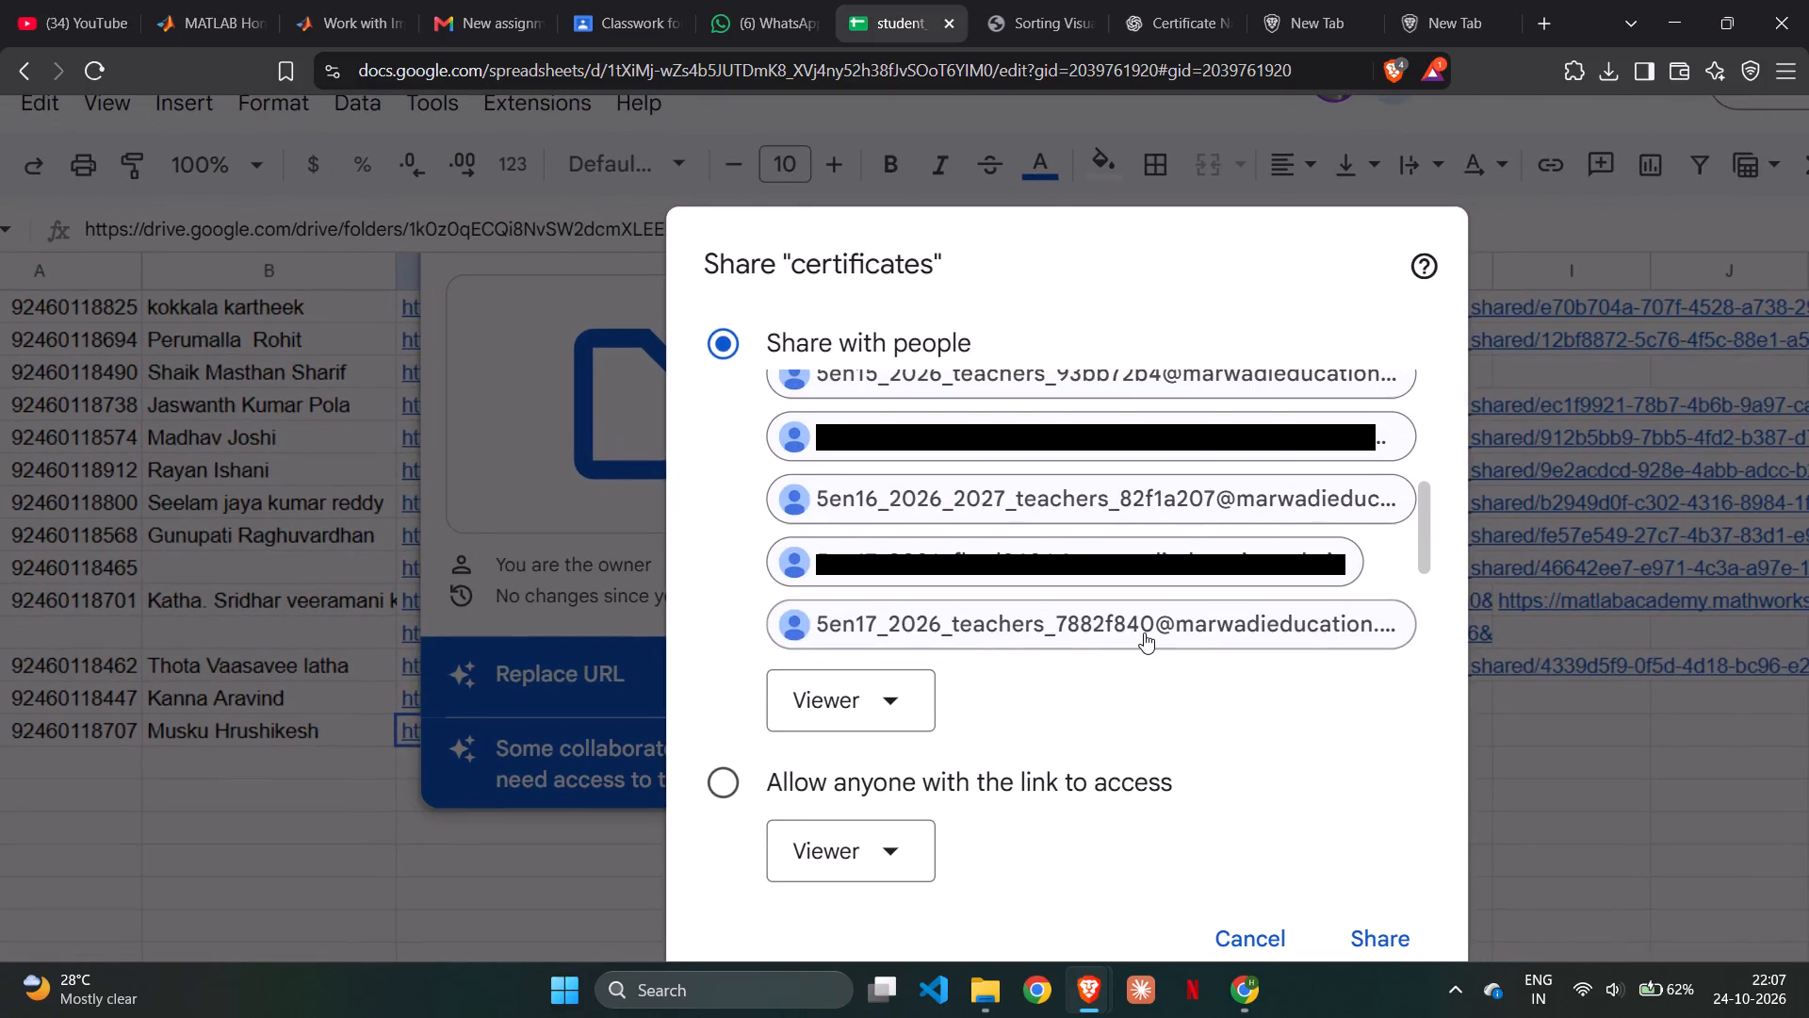
pyautogui.hscroll(-1, 1144, 632)
pyautogui.scroll(-4, 1144, 632)
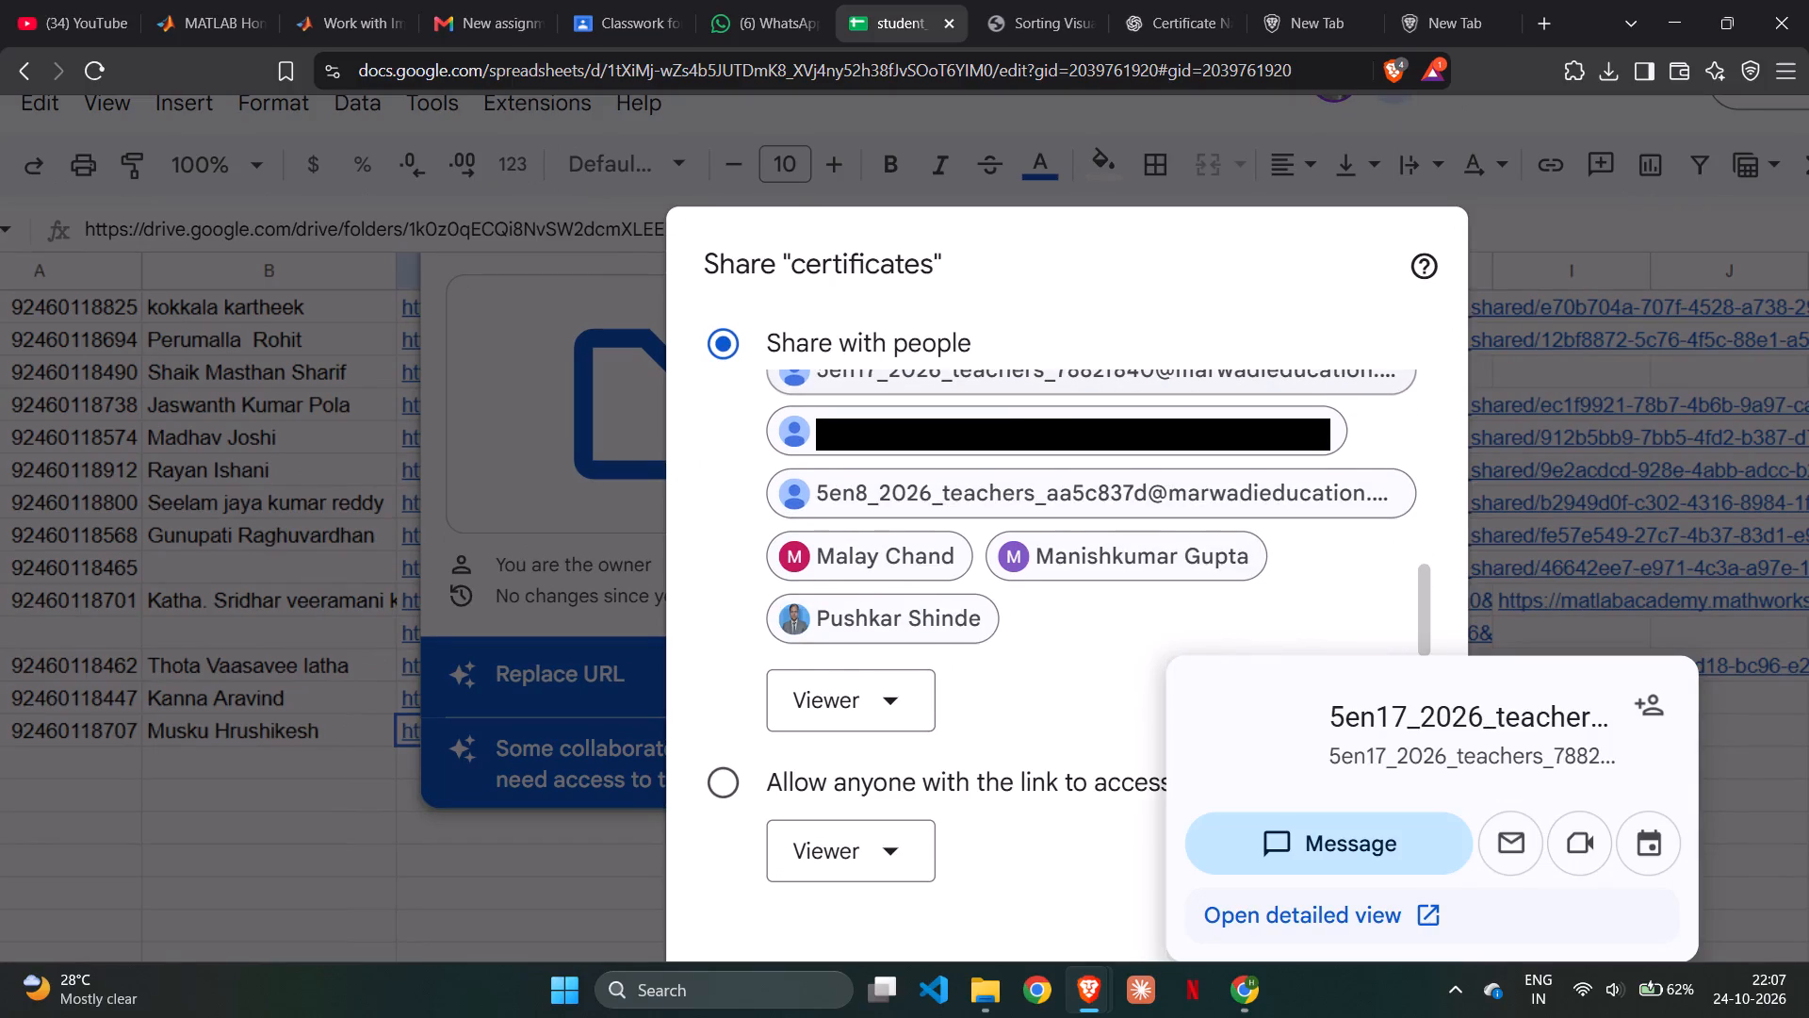
pyautogui.click(1089, 666)
pyautogui.scroll(3, 1039, 530)
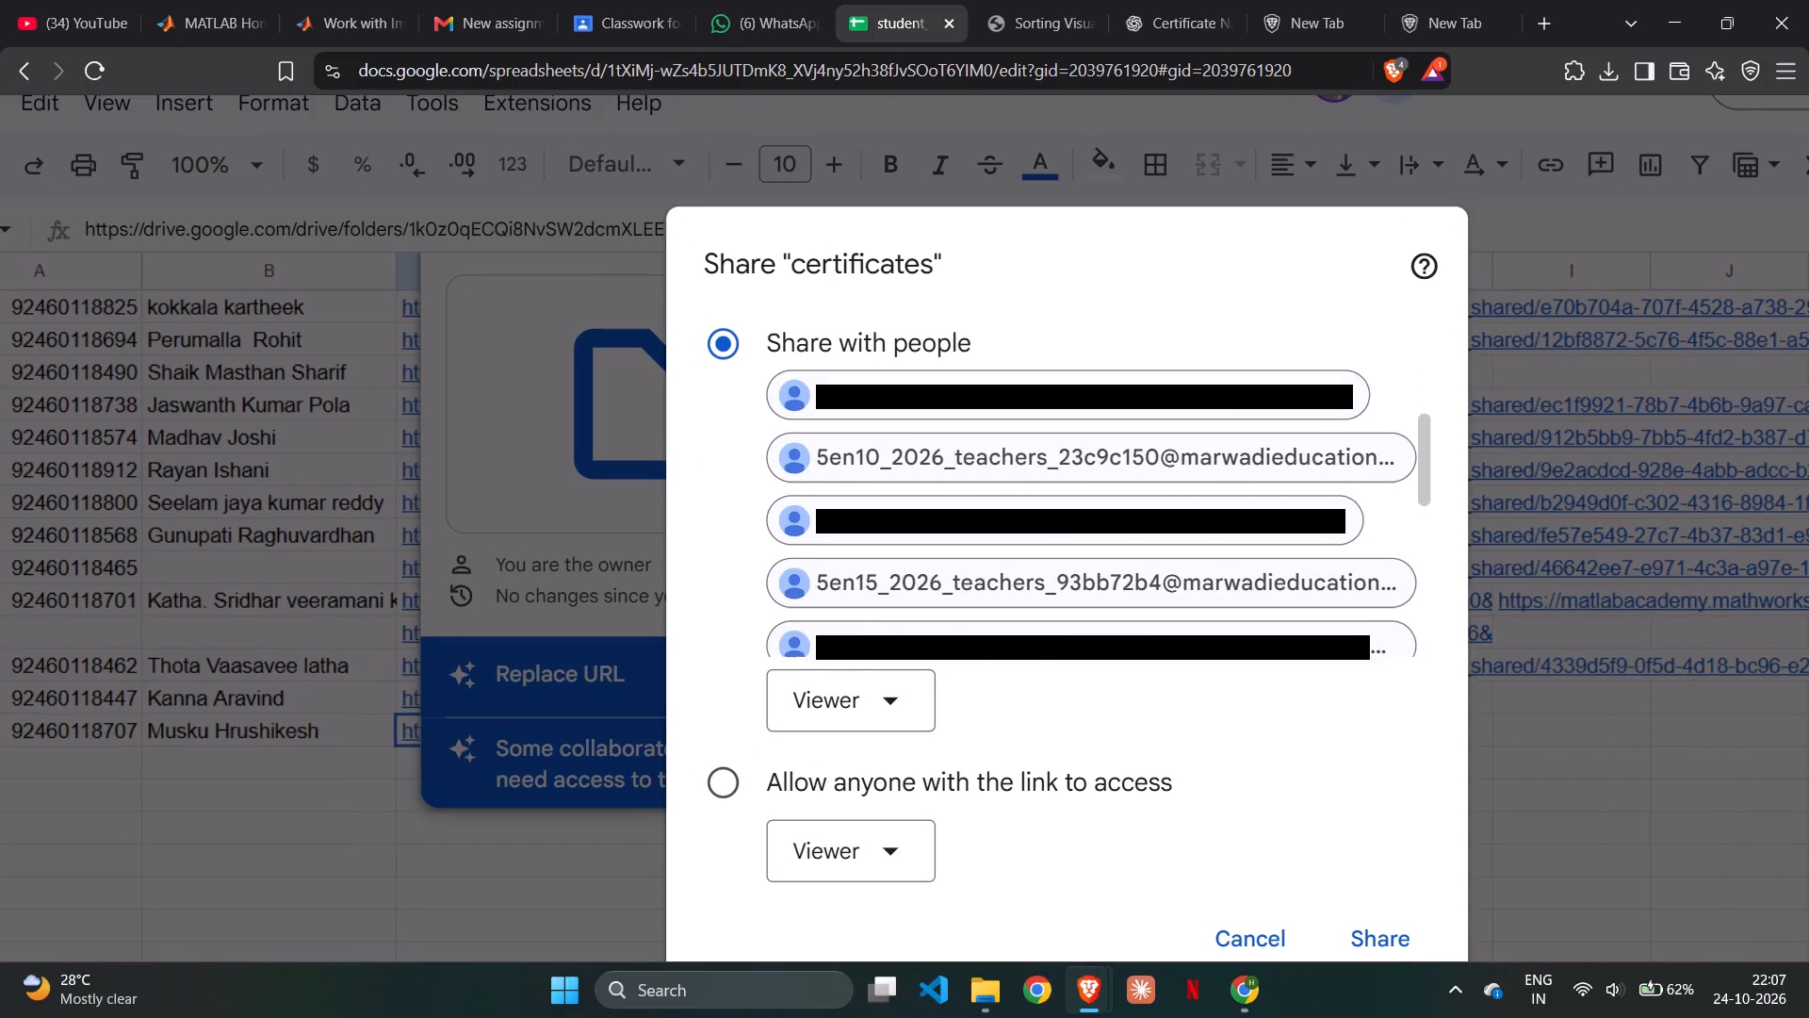
pyautogui.scroll(5, 1039, 530)
pyautogui.click(1033, 418)
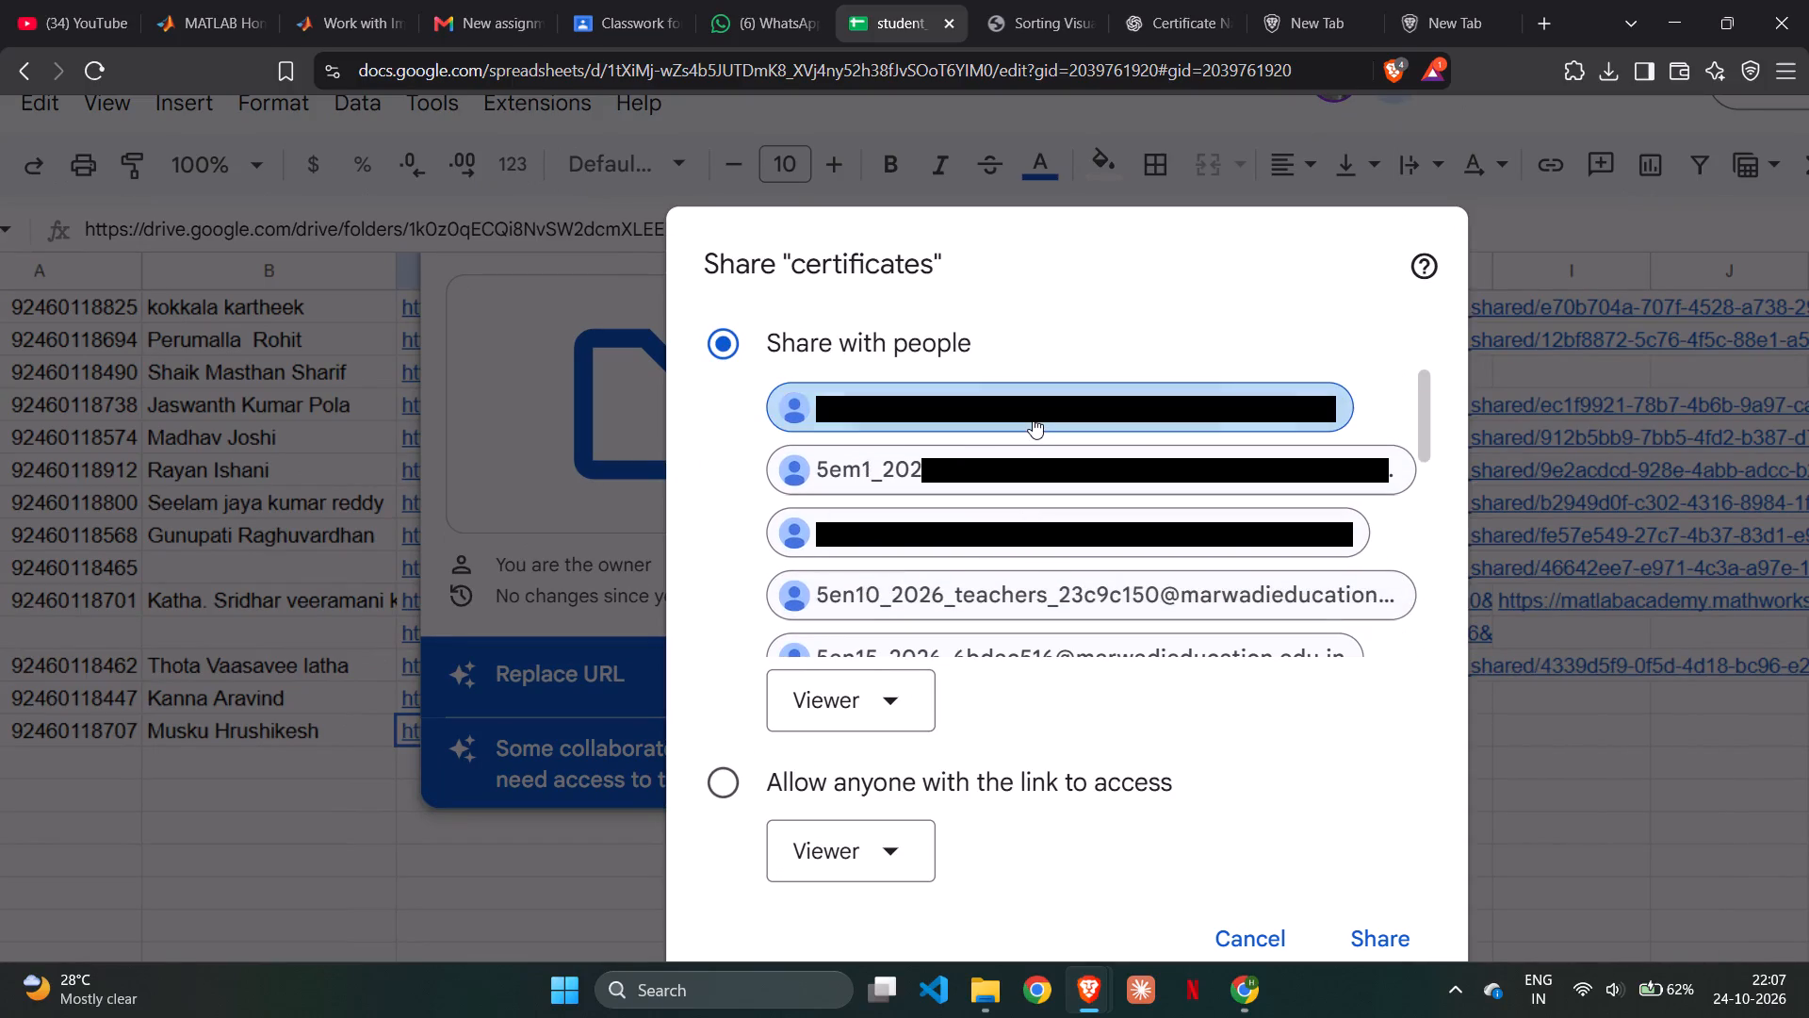
pyautogui.click(986, 460)
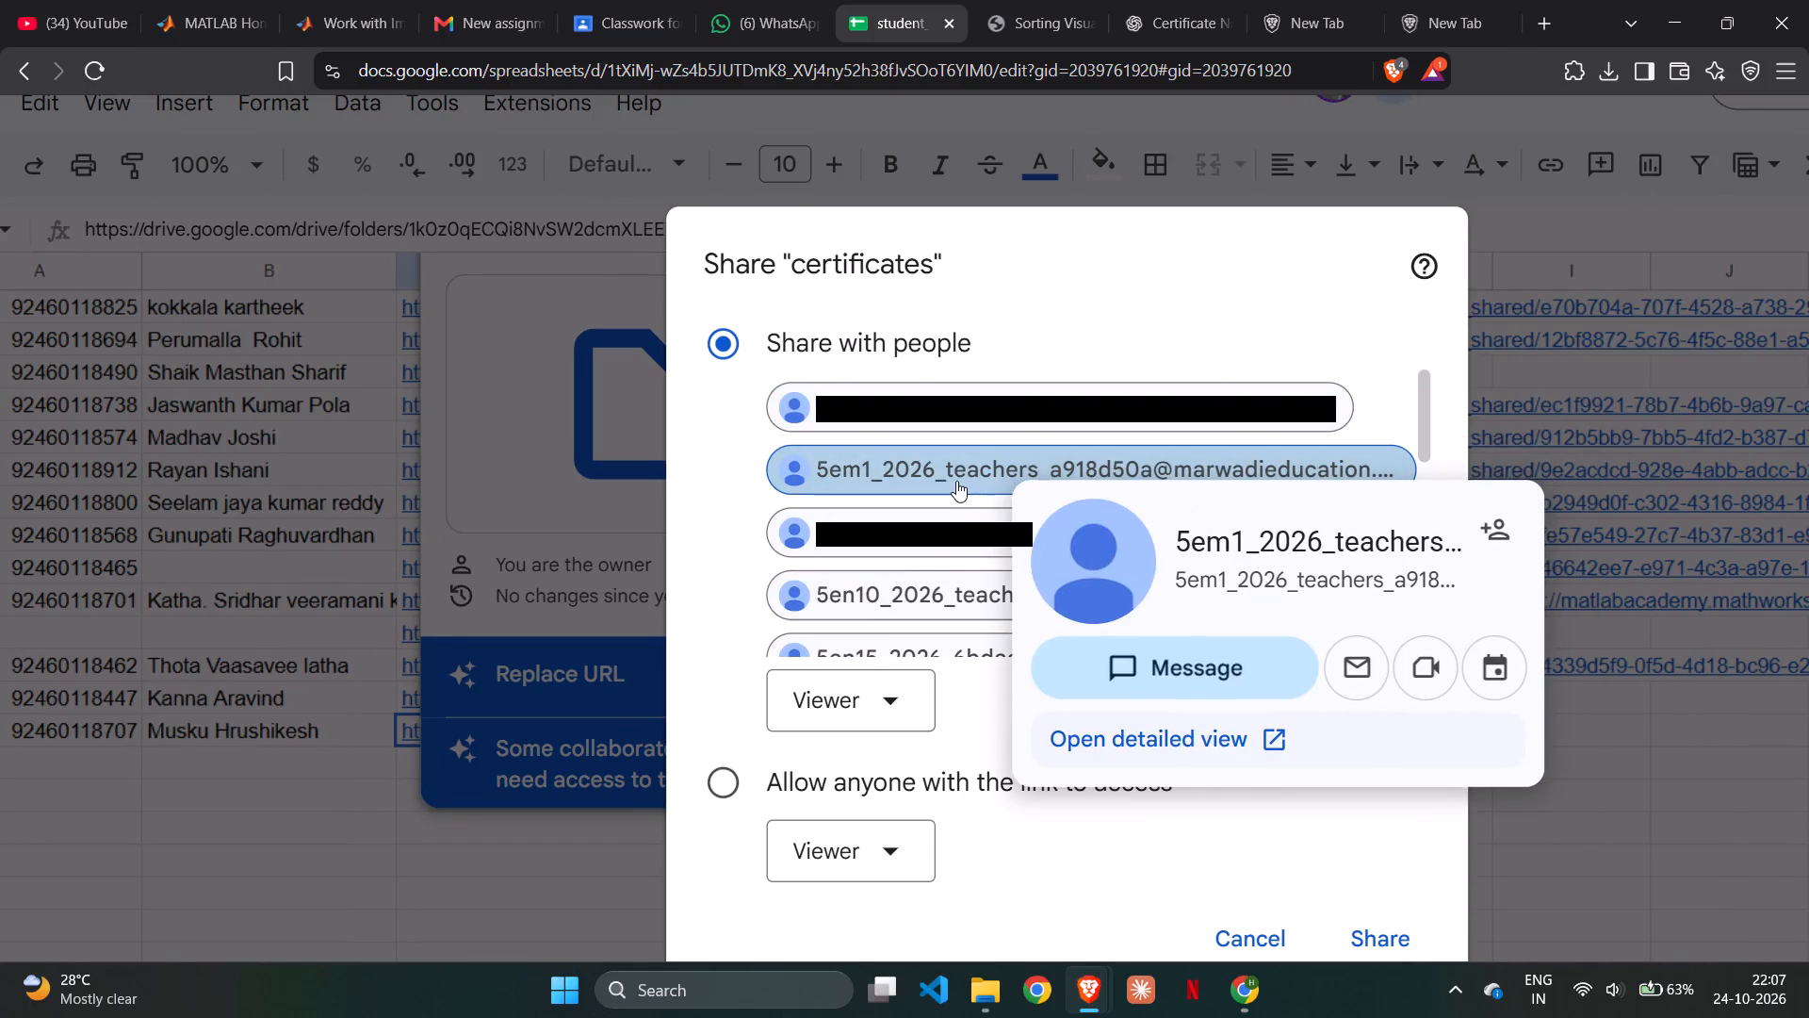
pyautogui.scroll(-6, 953, 544)
pyautogui.click(733, 585)
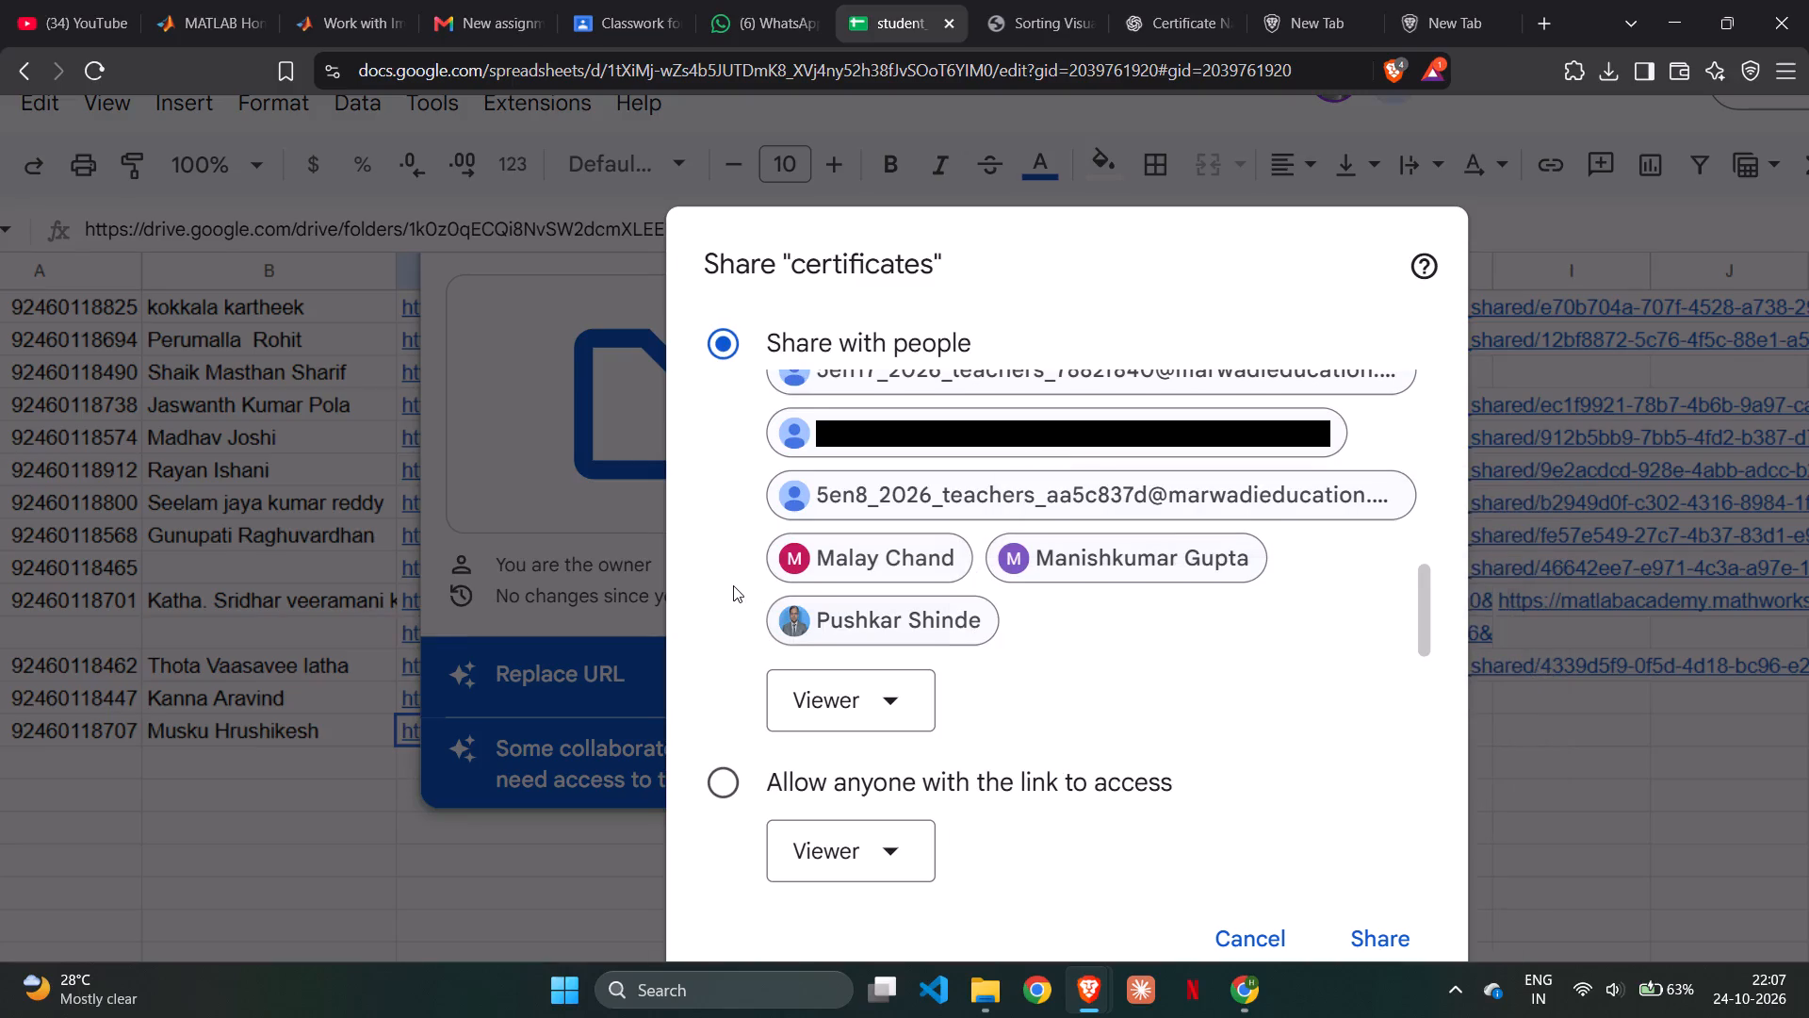
pyautogui.scroll(-2, 852, 751)
pyautogui.scroll(-1, 1176, 784)
# Share the certificates folder with the listed collaborators as Viewer.
pyautogui.click(1365, 925)
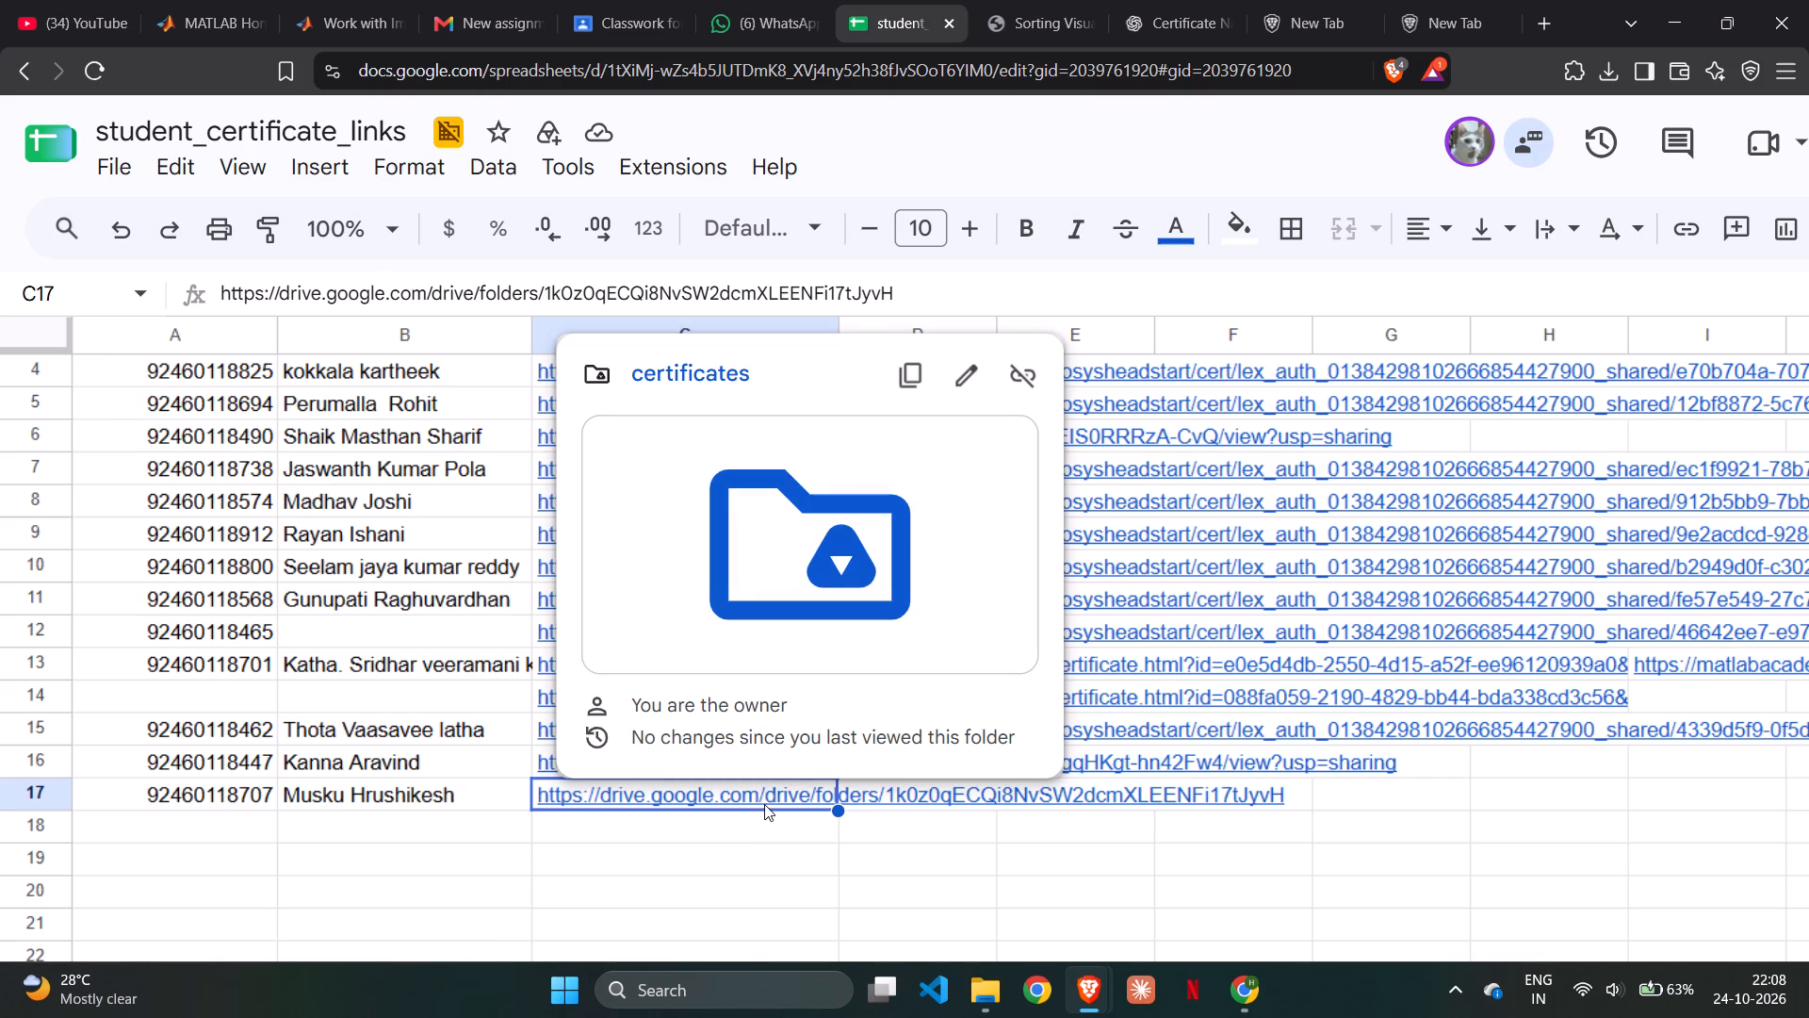
# Open the folder URL in cell C17 for editing, leave the cell, and inspect its certificates link preview.
pyautogui.click(1062, 278)
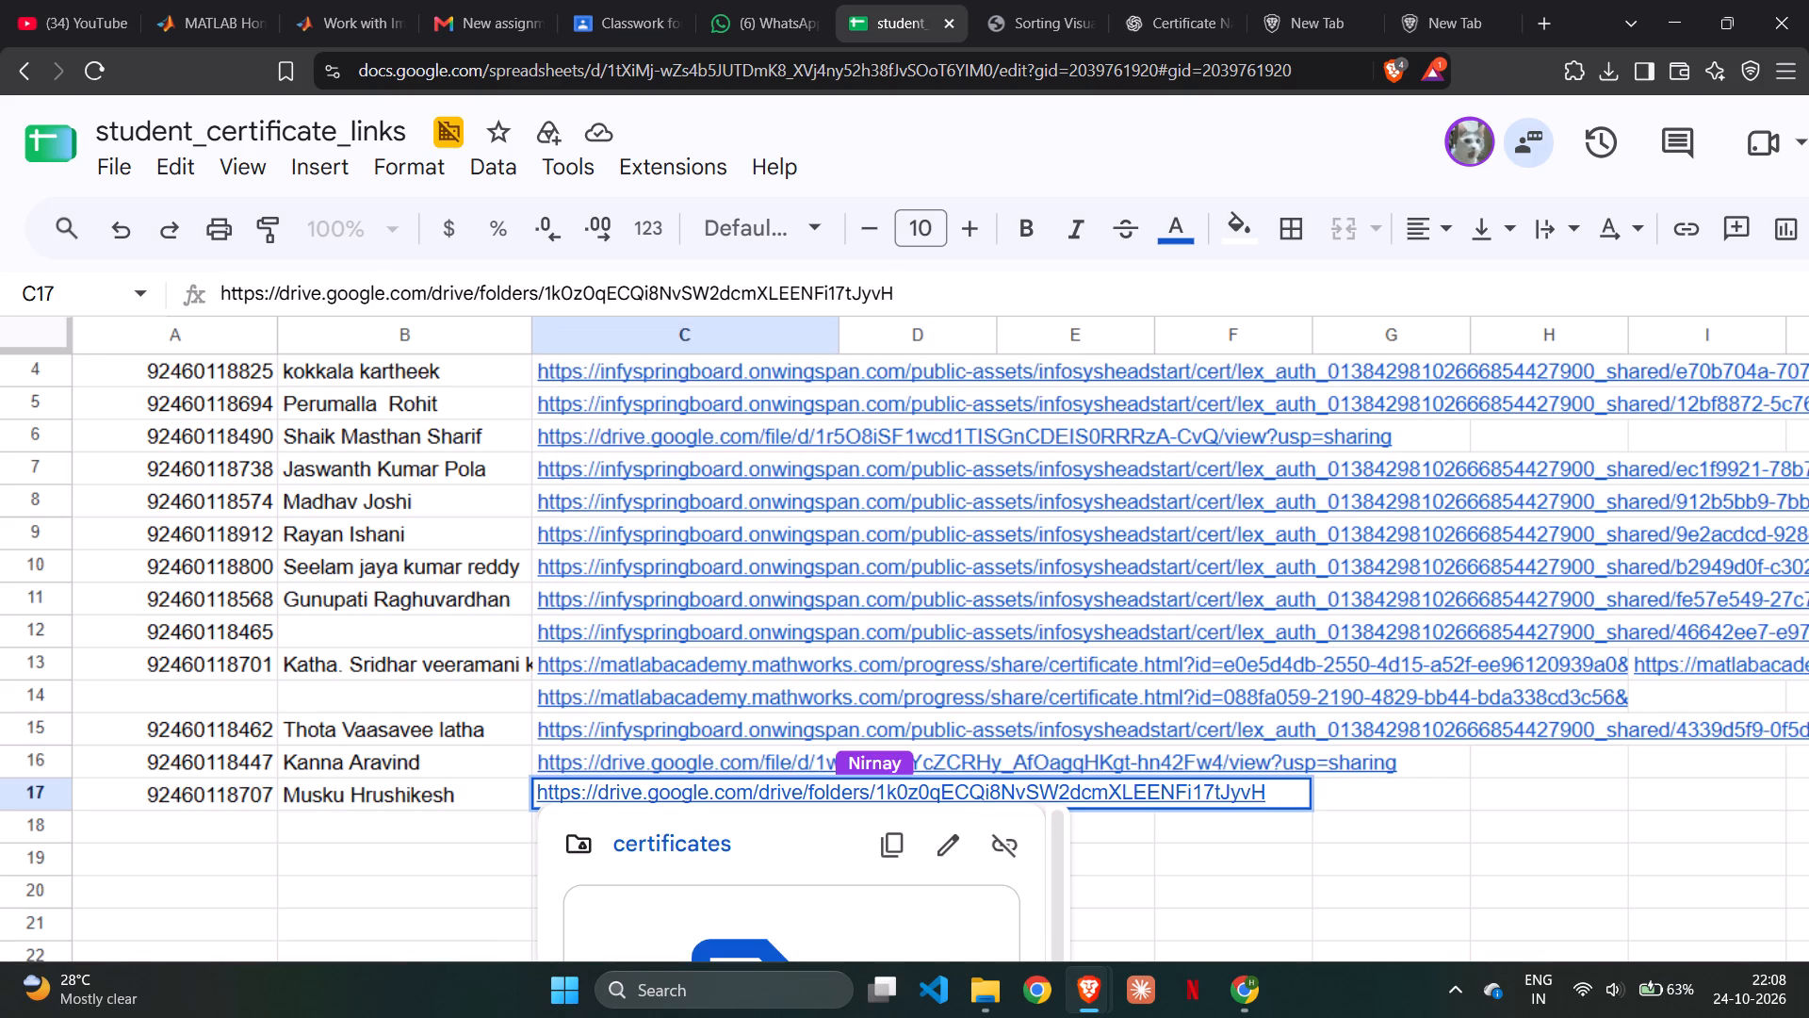
pyautogui.scroll(-3, 896, 616)
pyautogui.scroll(-3, 819, 774)
pyautogui.scroll(-3, 782, 857)
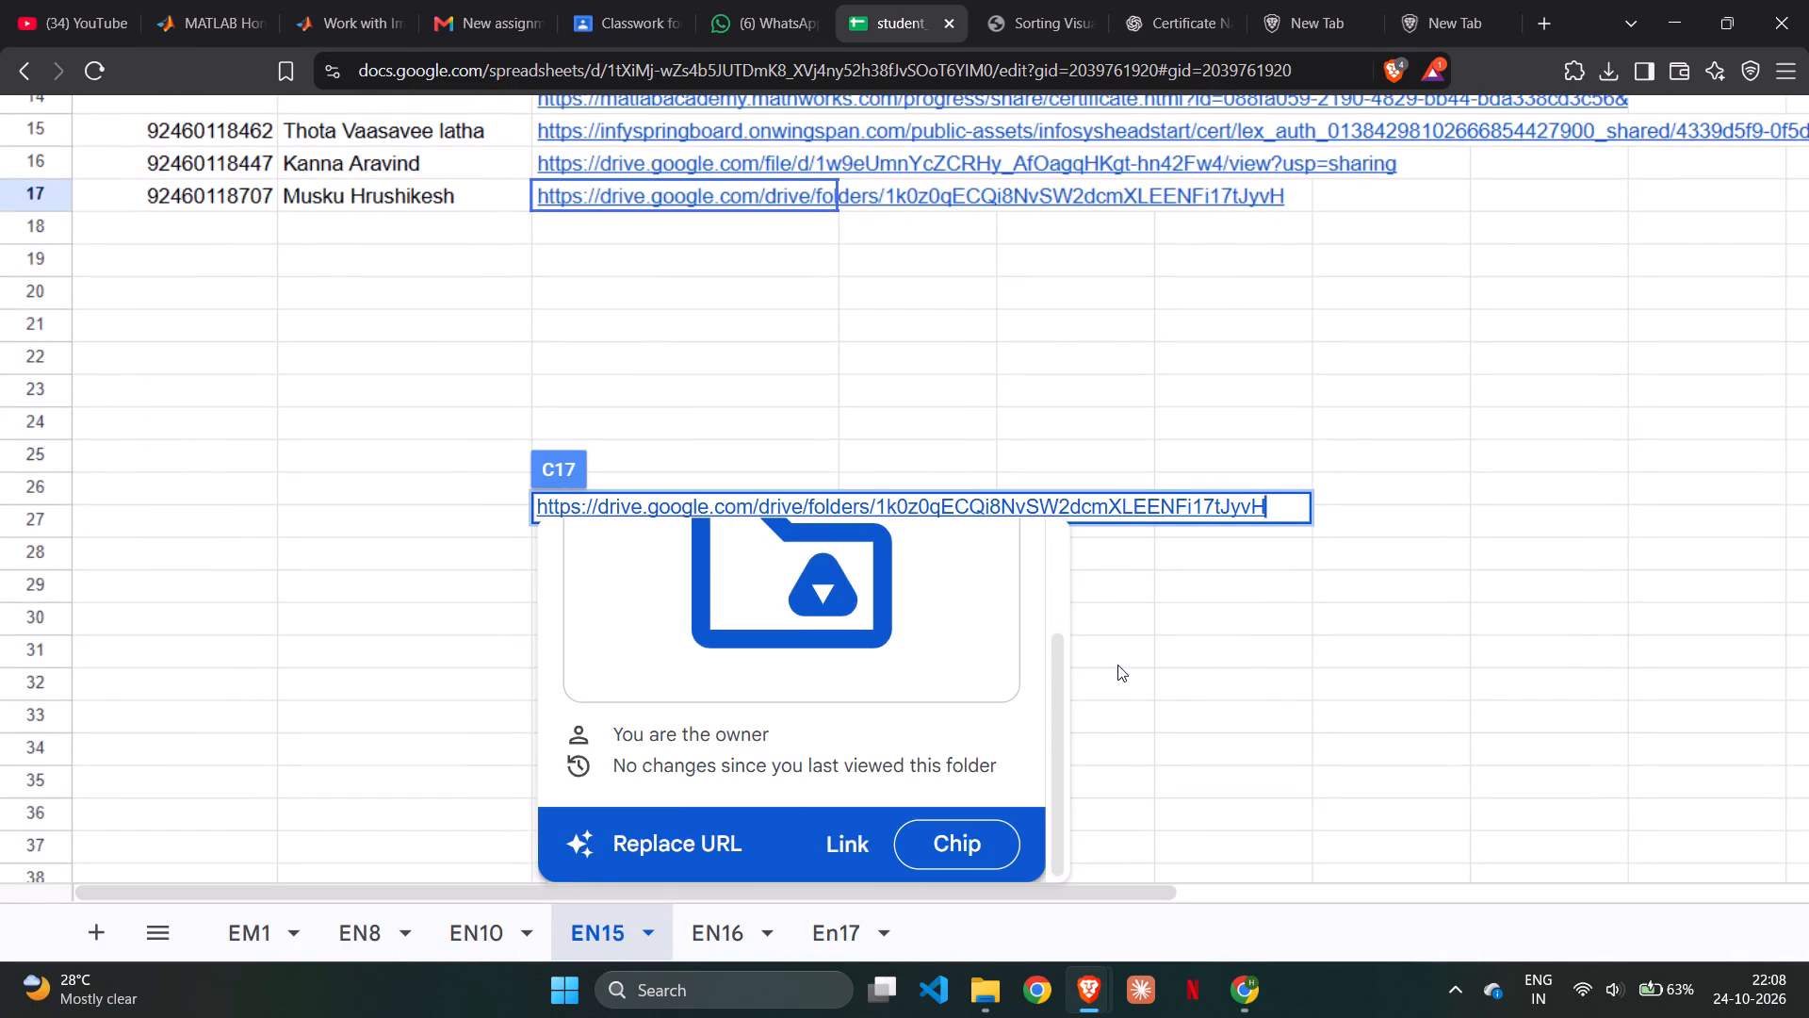
pyautogui.scroll(-2, 1117, 665)
pyautogui.scroll(5, 1117, 665)
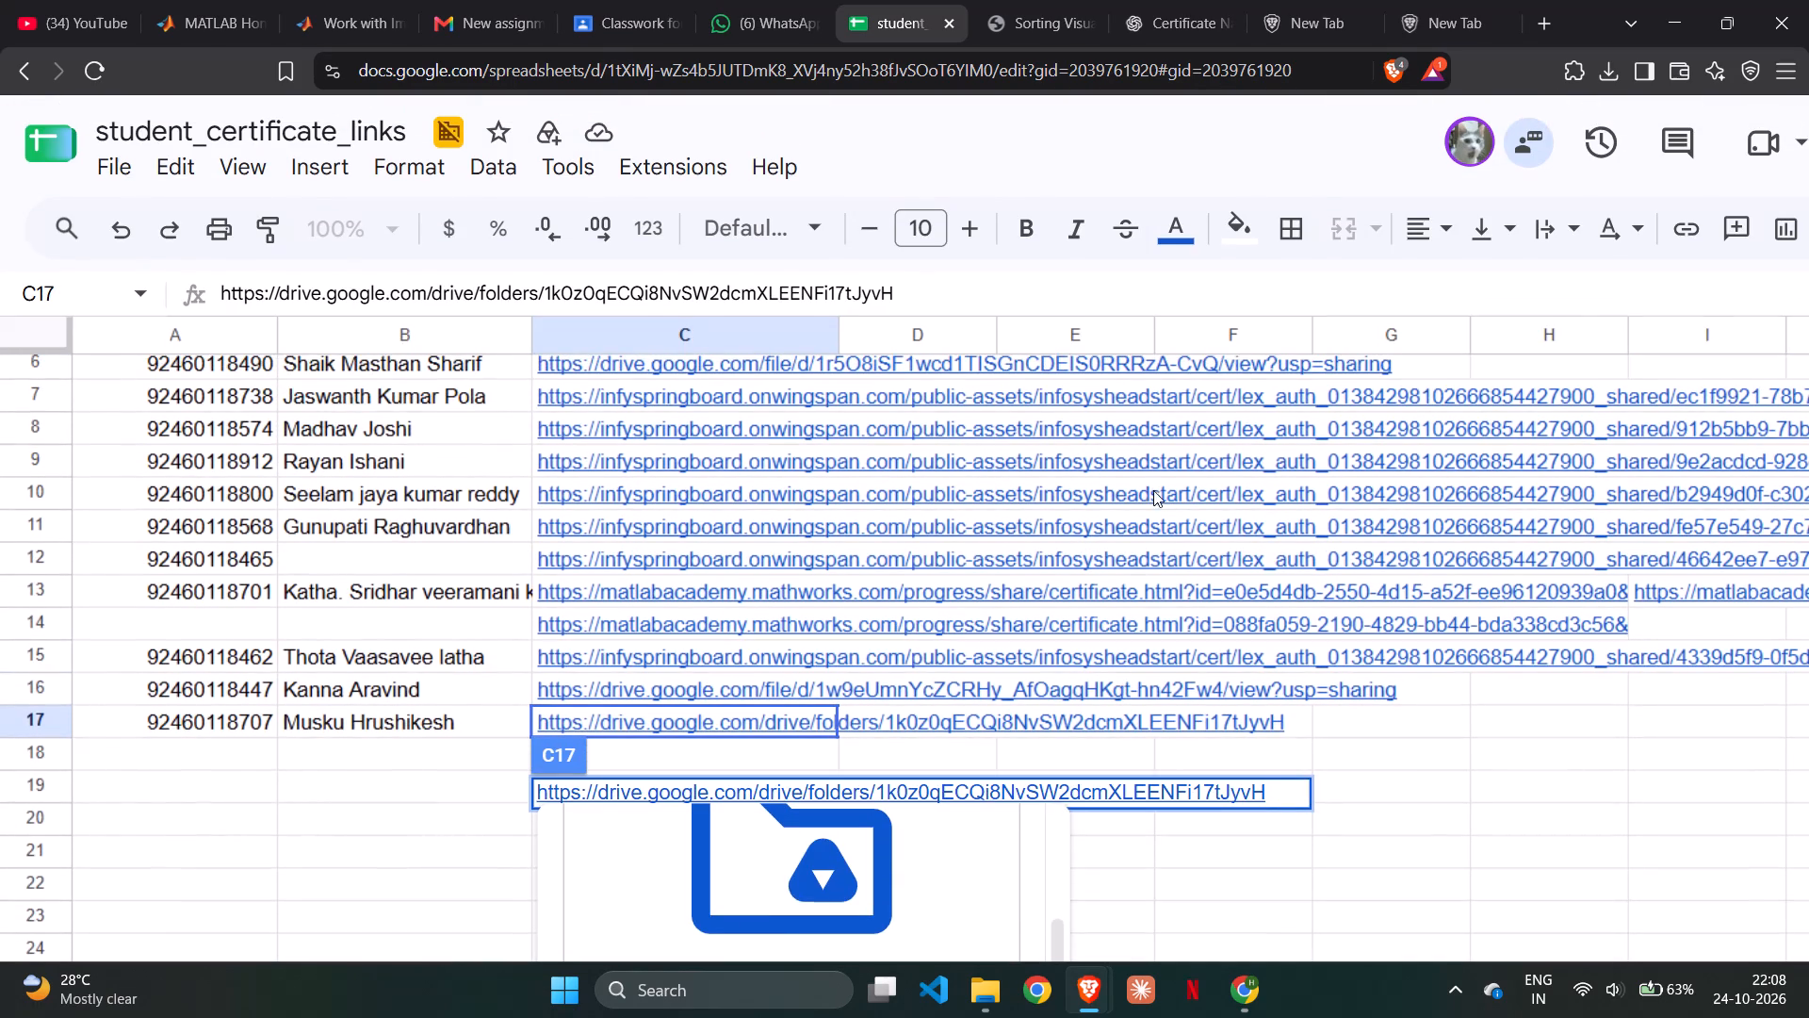
pyautogui.click(1270, 286)
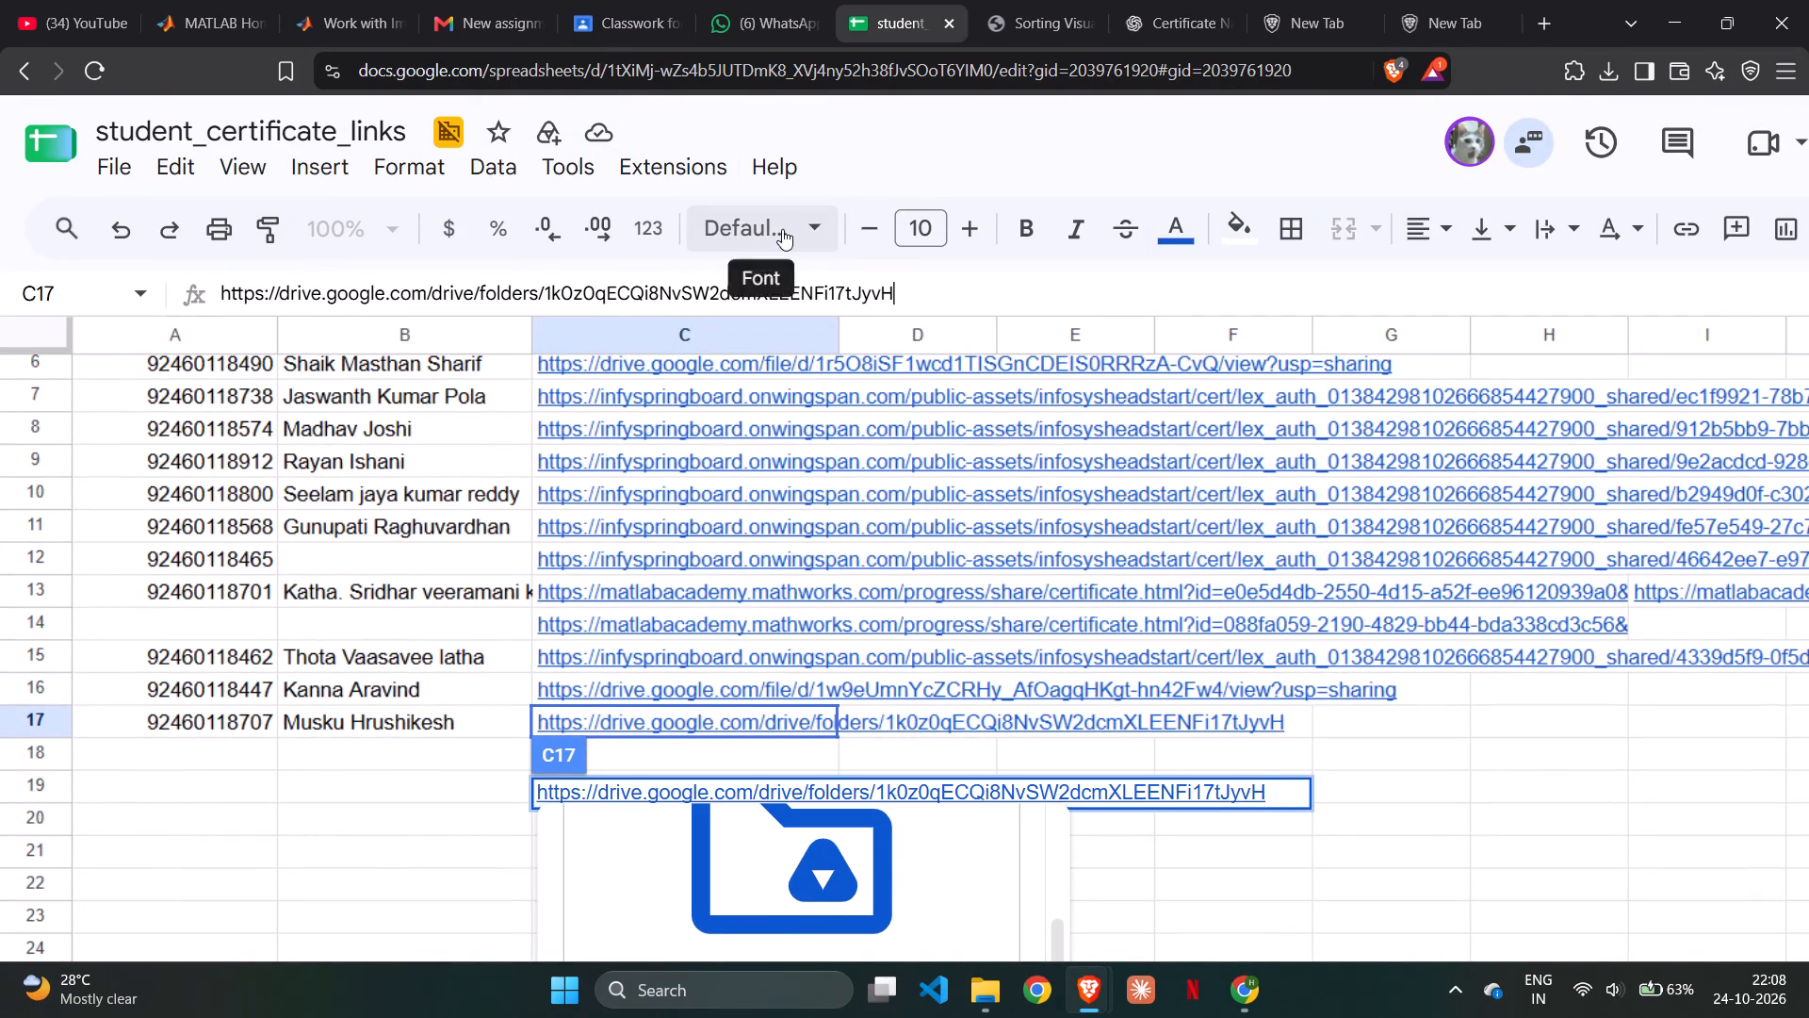
pyautogui.scroll(2, 912, 160)
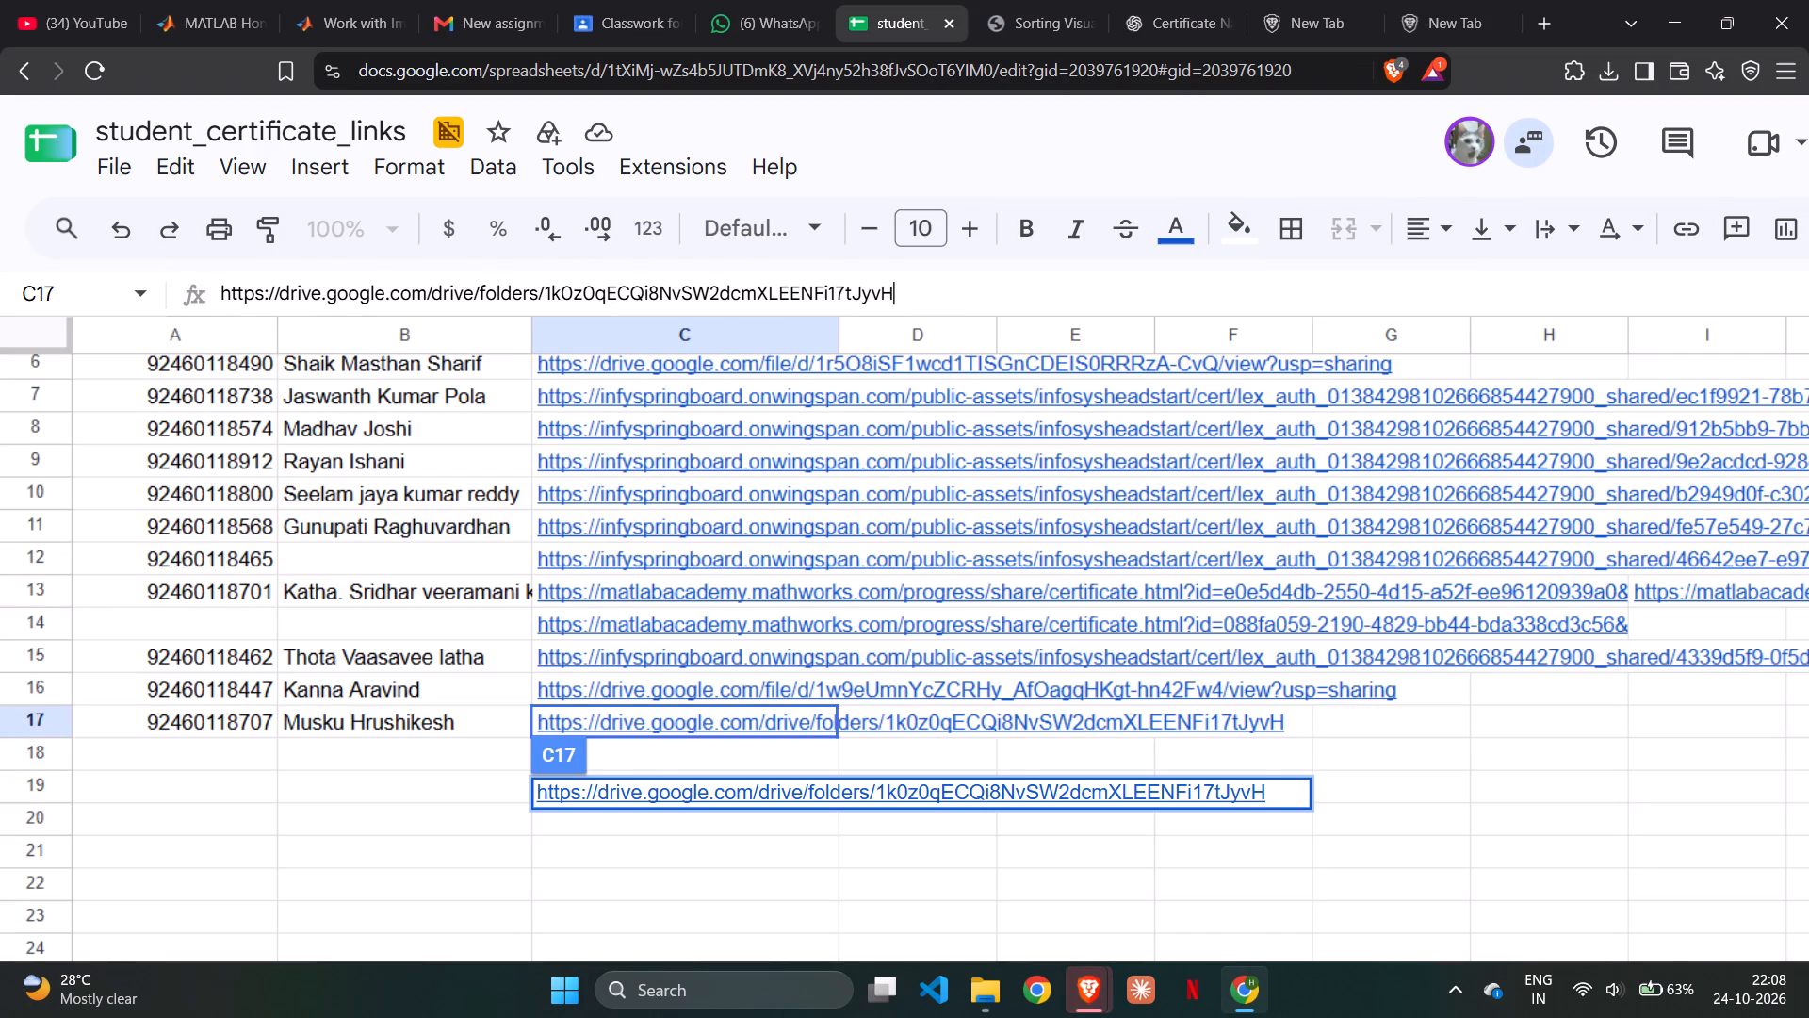
pyautogui.click(860, 725)
pyautogui.click(797, 731)
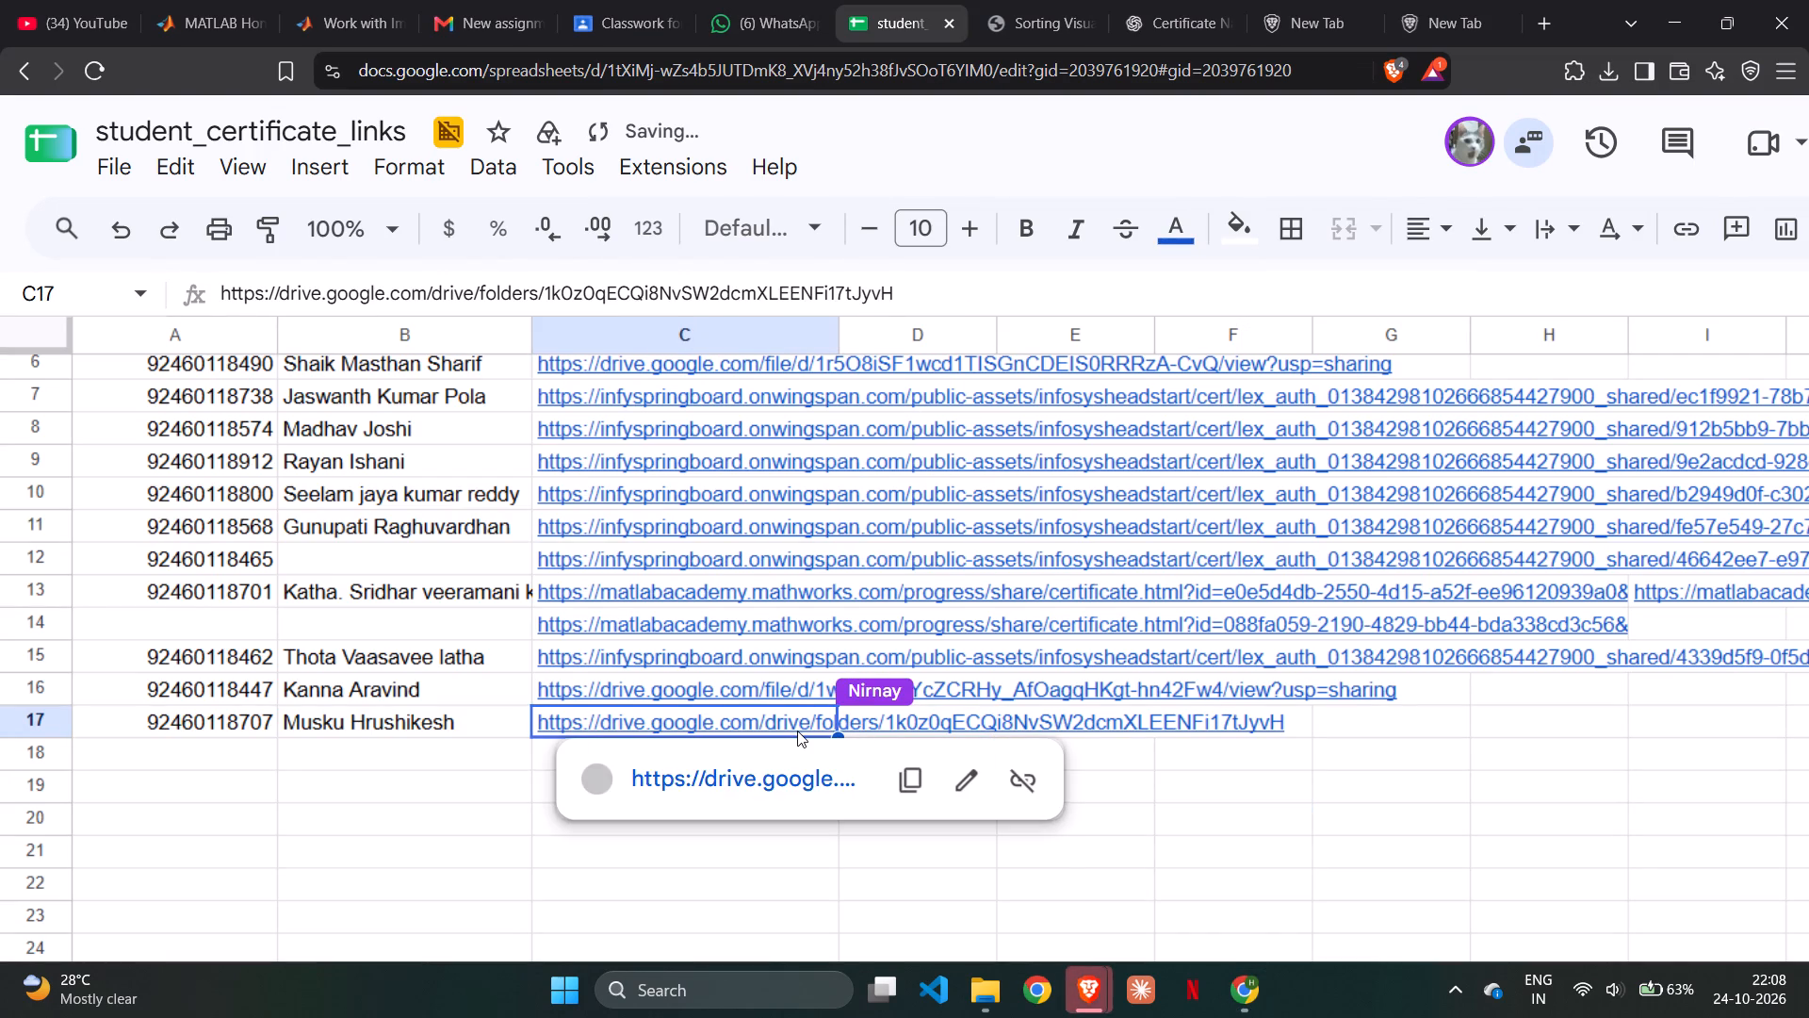
pyautogui.click(871, 698)
pyautogui.click(874, 692)
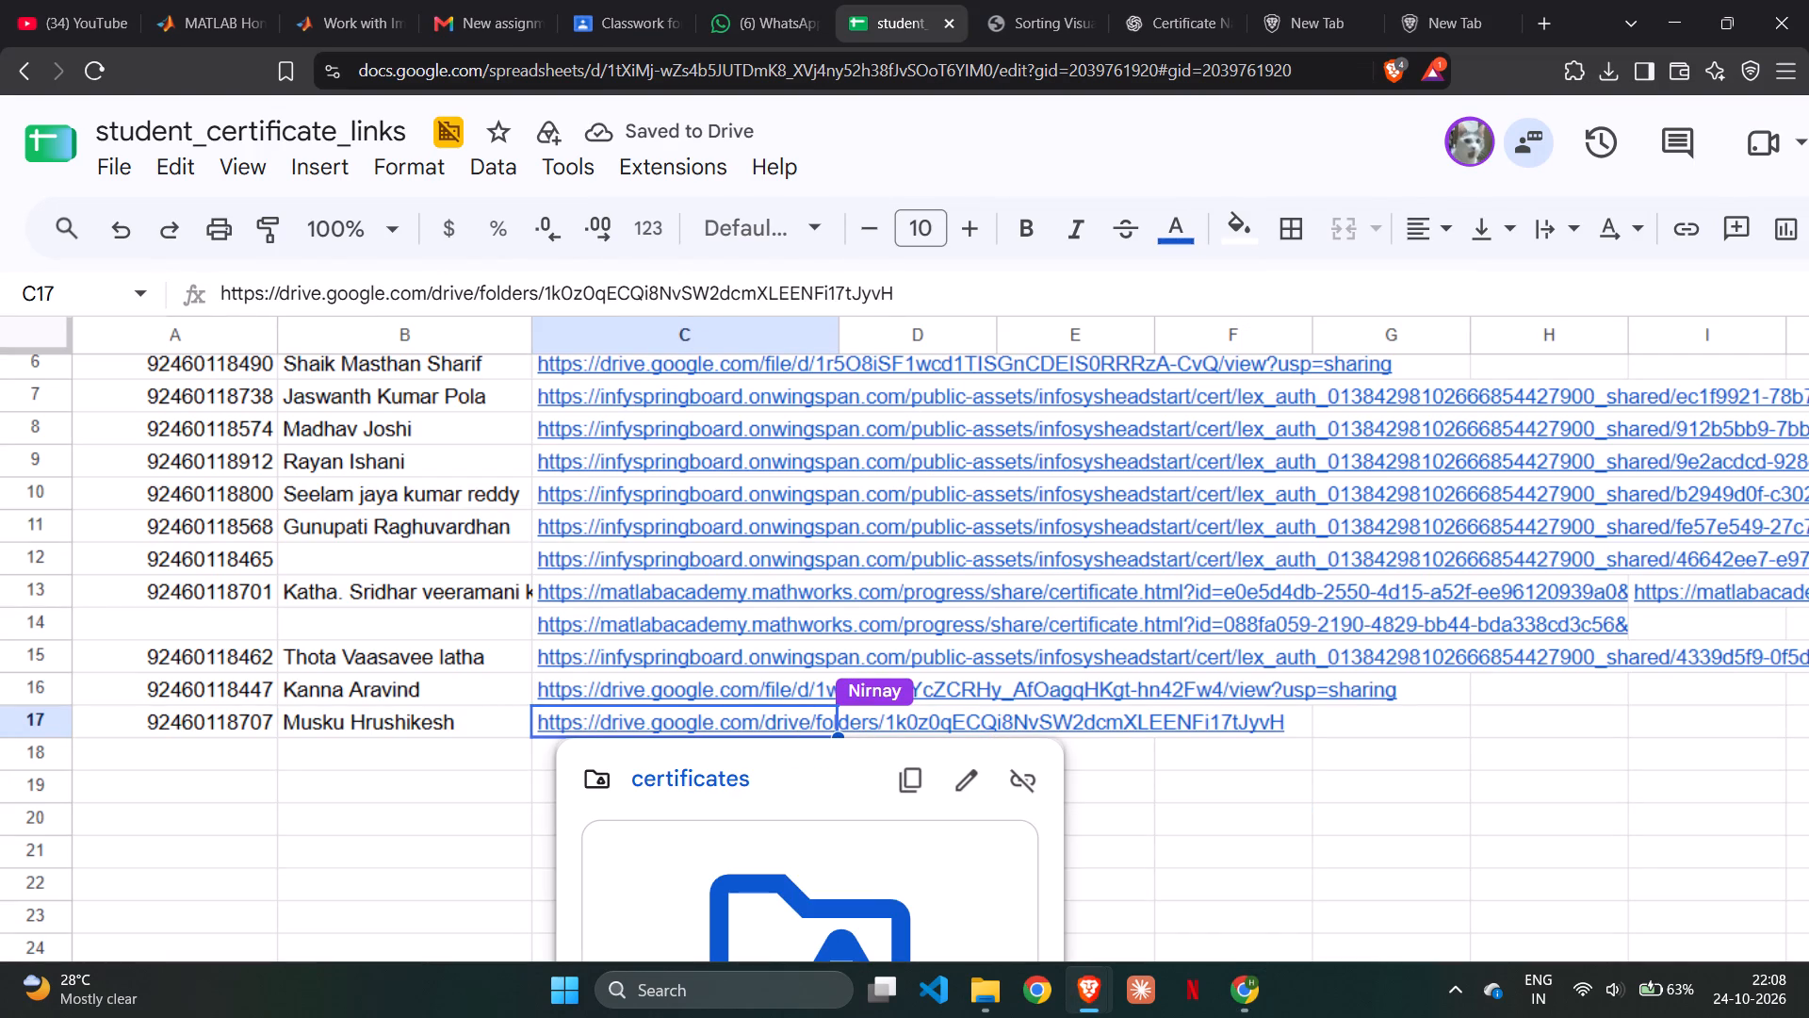
pyautogui.scroll(-3, 792, 786)
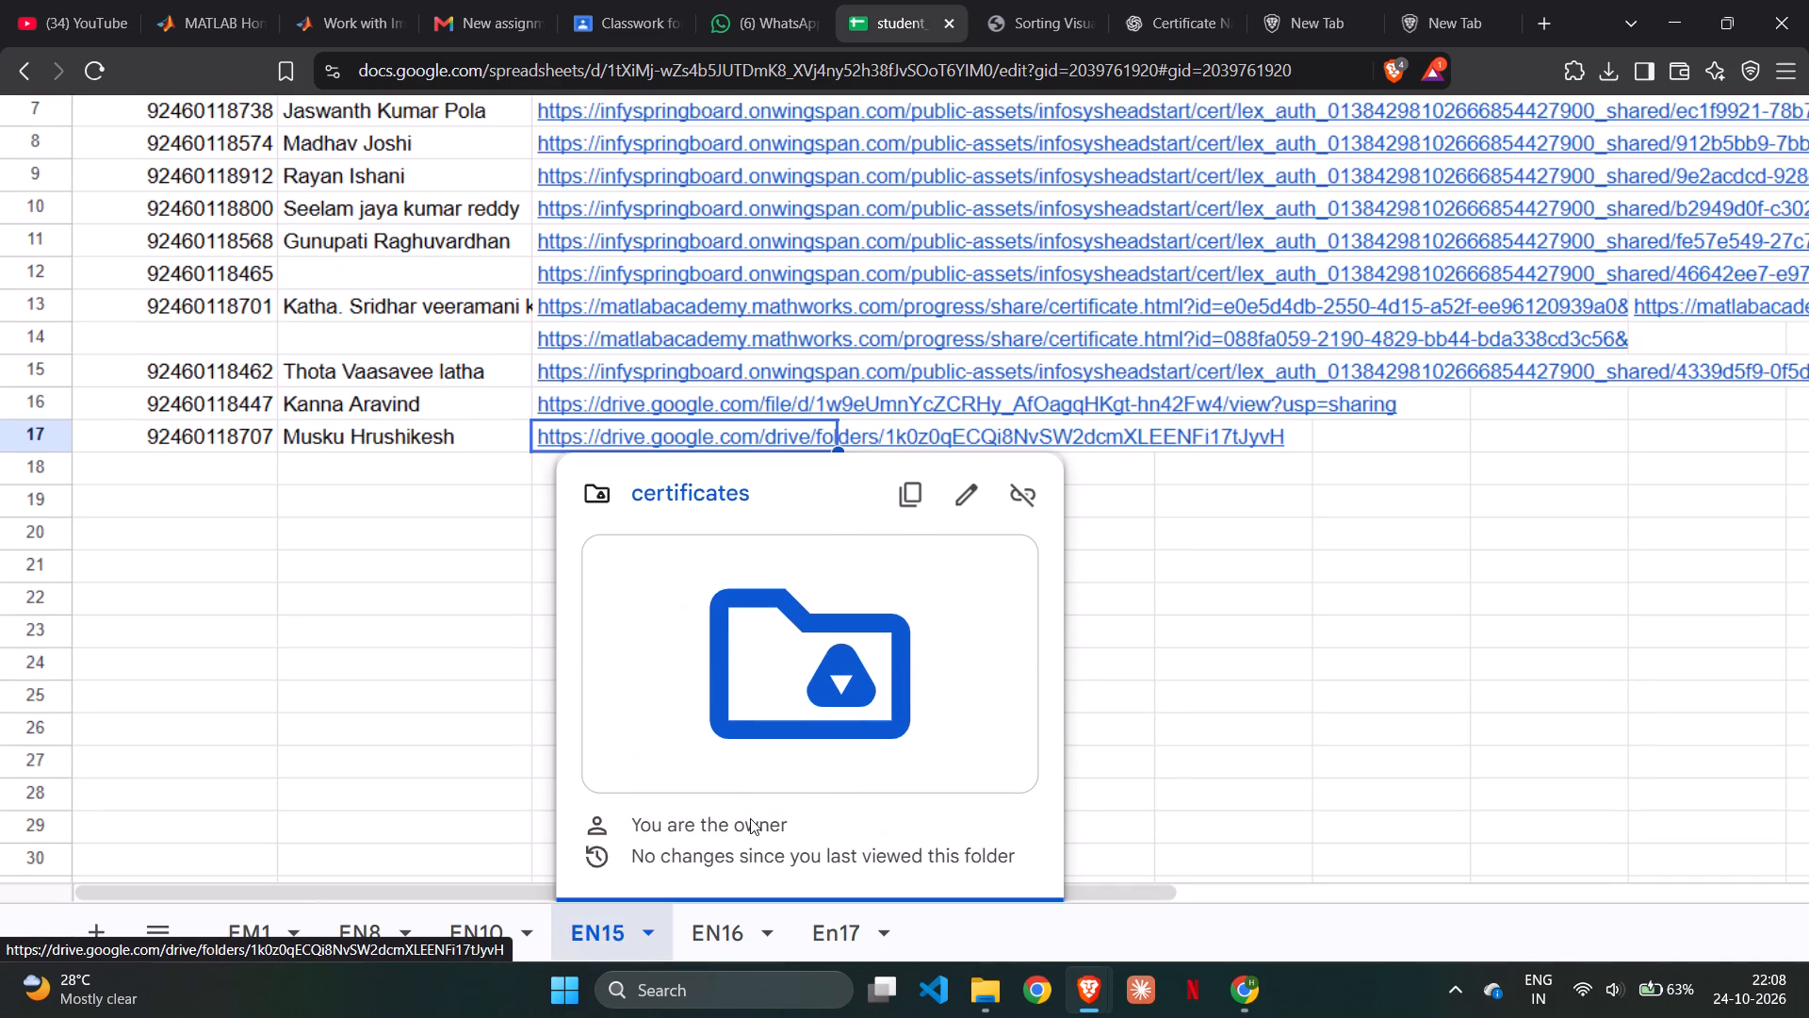
pyautogui.scroll(-2, 744, 820)
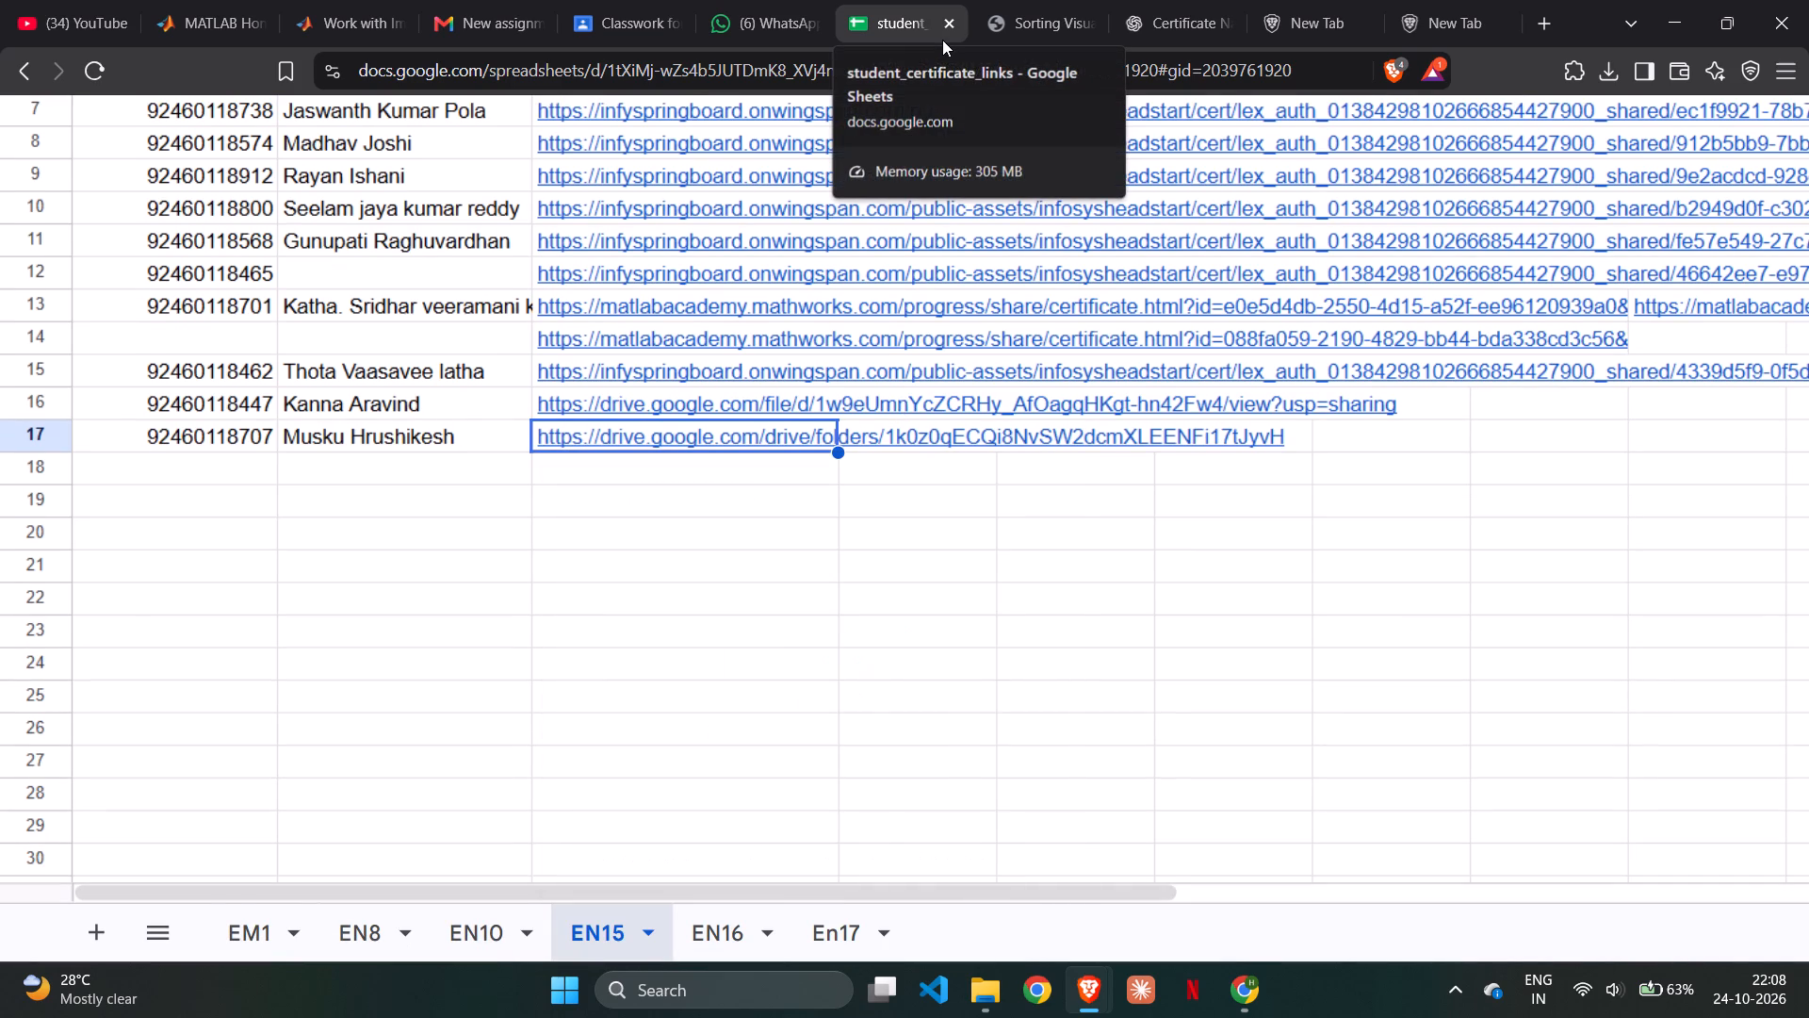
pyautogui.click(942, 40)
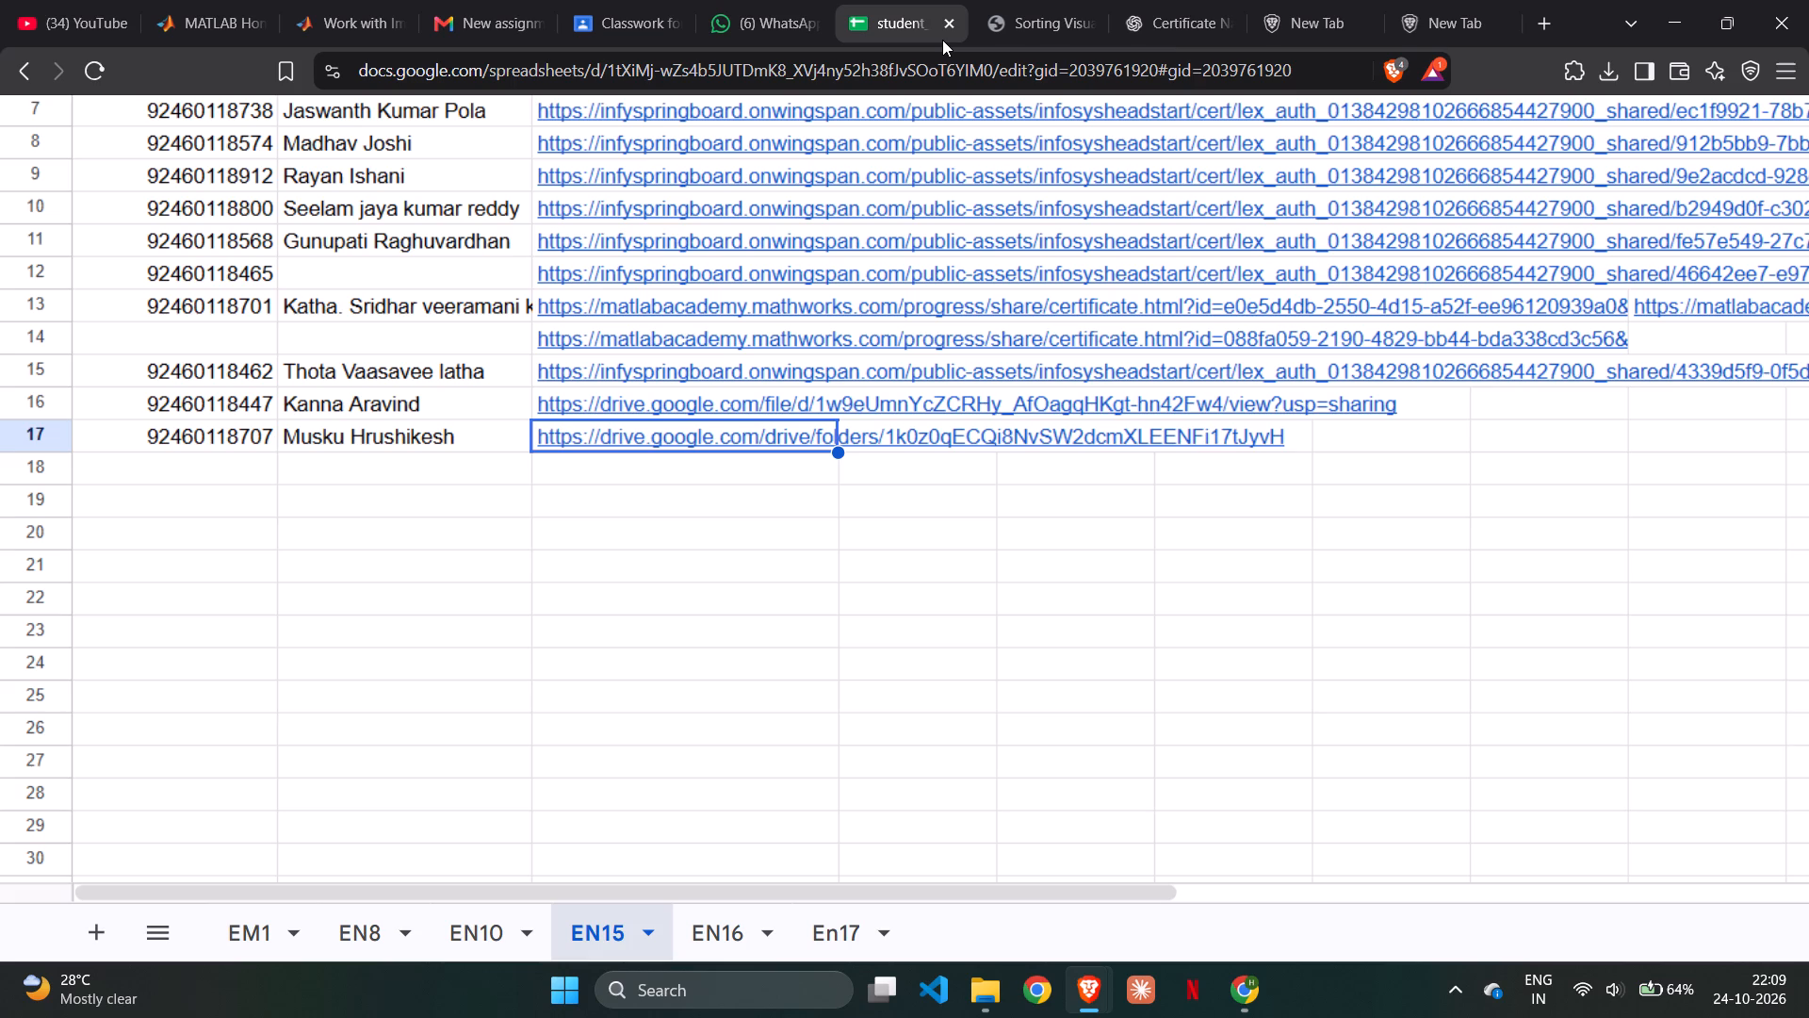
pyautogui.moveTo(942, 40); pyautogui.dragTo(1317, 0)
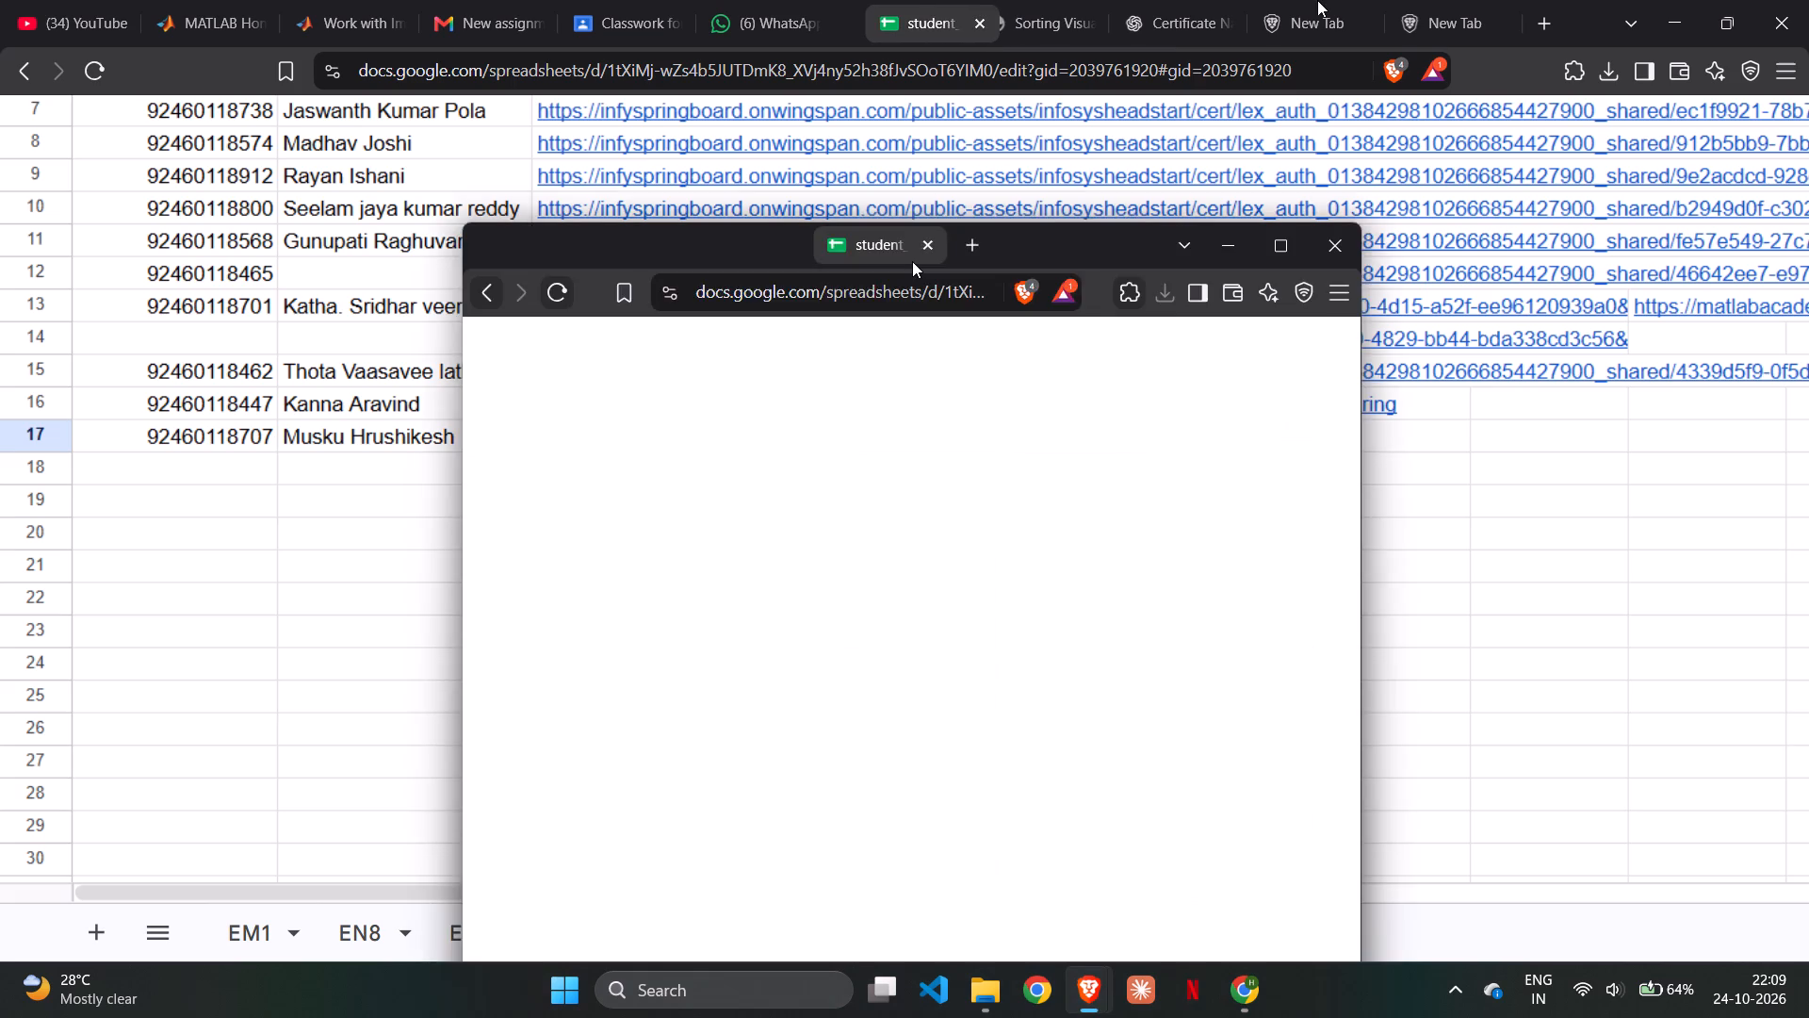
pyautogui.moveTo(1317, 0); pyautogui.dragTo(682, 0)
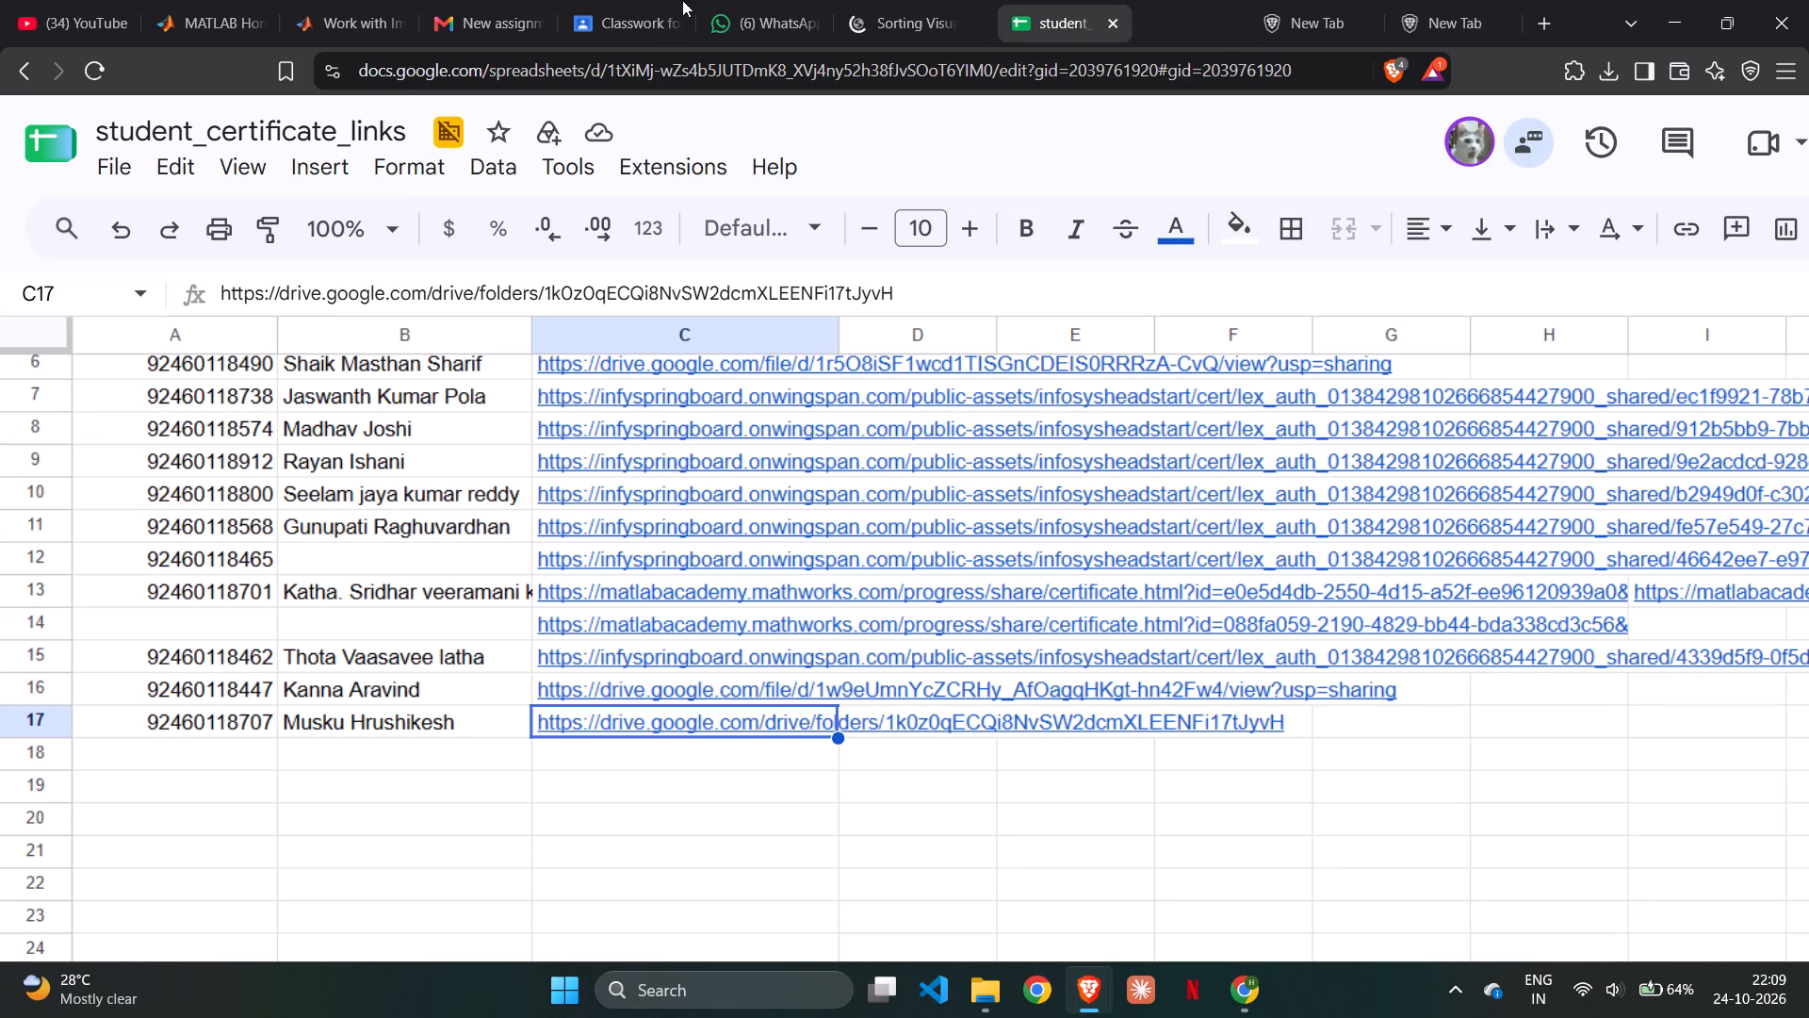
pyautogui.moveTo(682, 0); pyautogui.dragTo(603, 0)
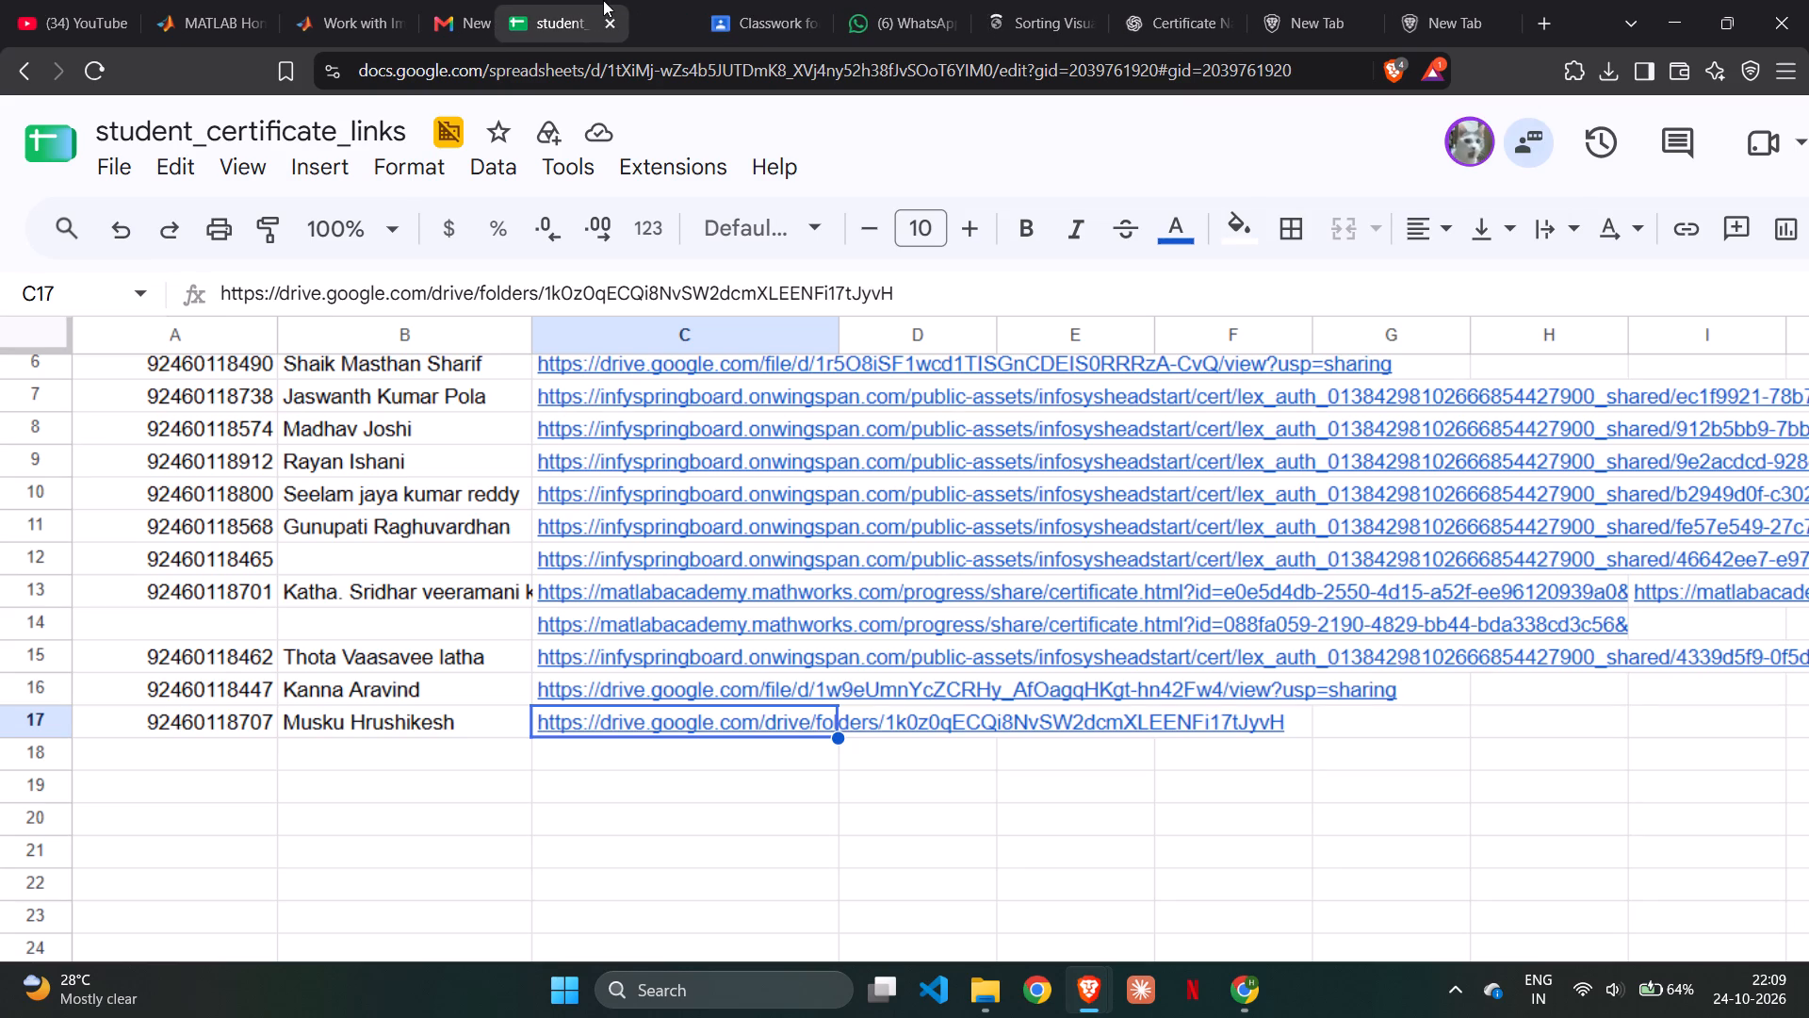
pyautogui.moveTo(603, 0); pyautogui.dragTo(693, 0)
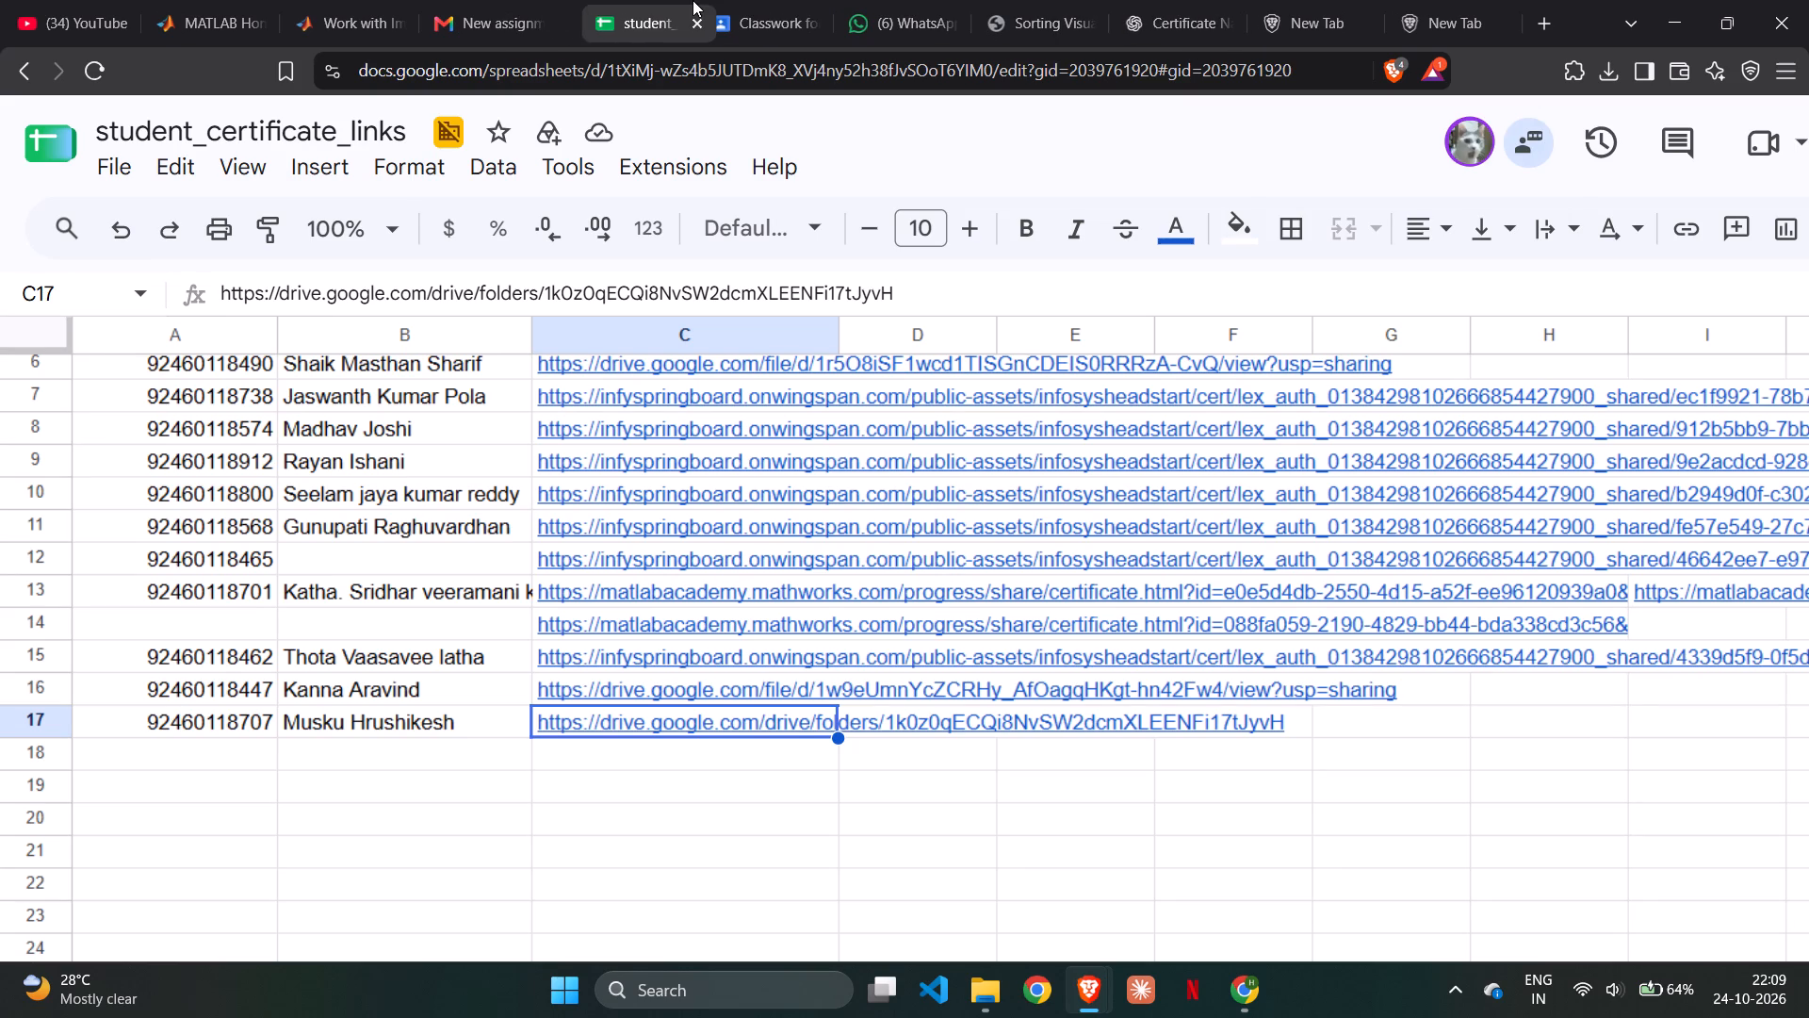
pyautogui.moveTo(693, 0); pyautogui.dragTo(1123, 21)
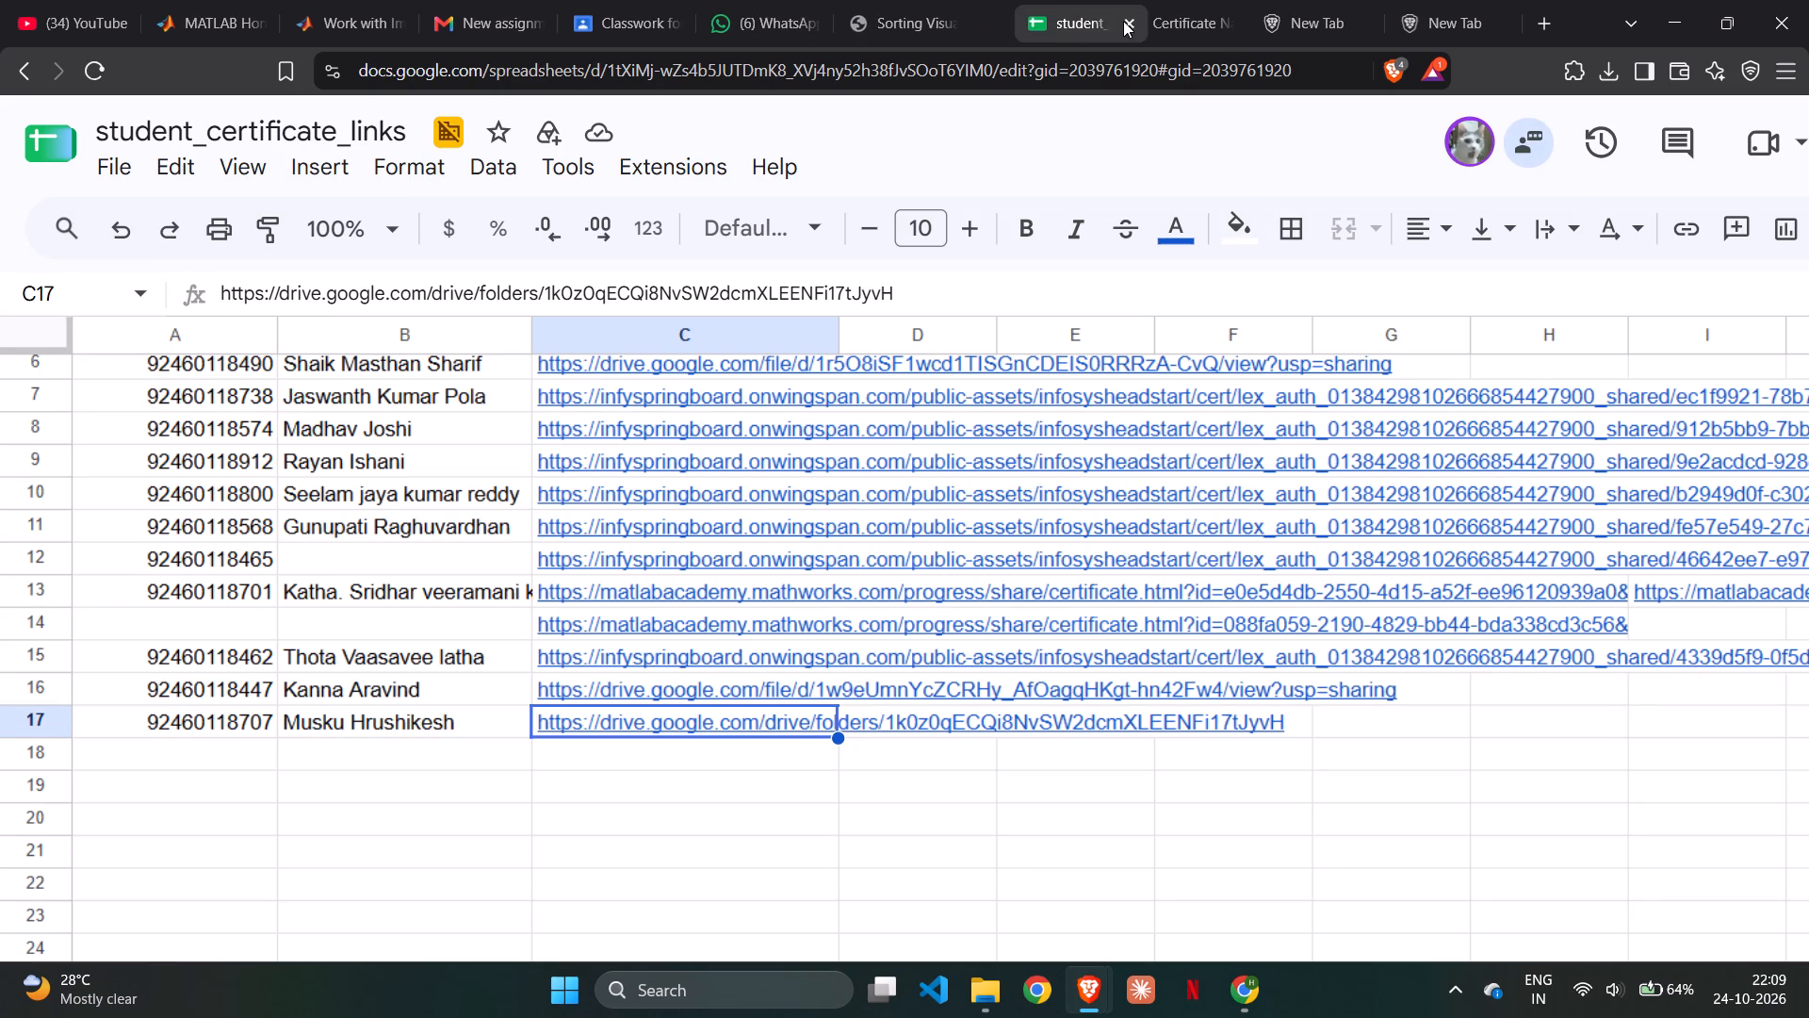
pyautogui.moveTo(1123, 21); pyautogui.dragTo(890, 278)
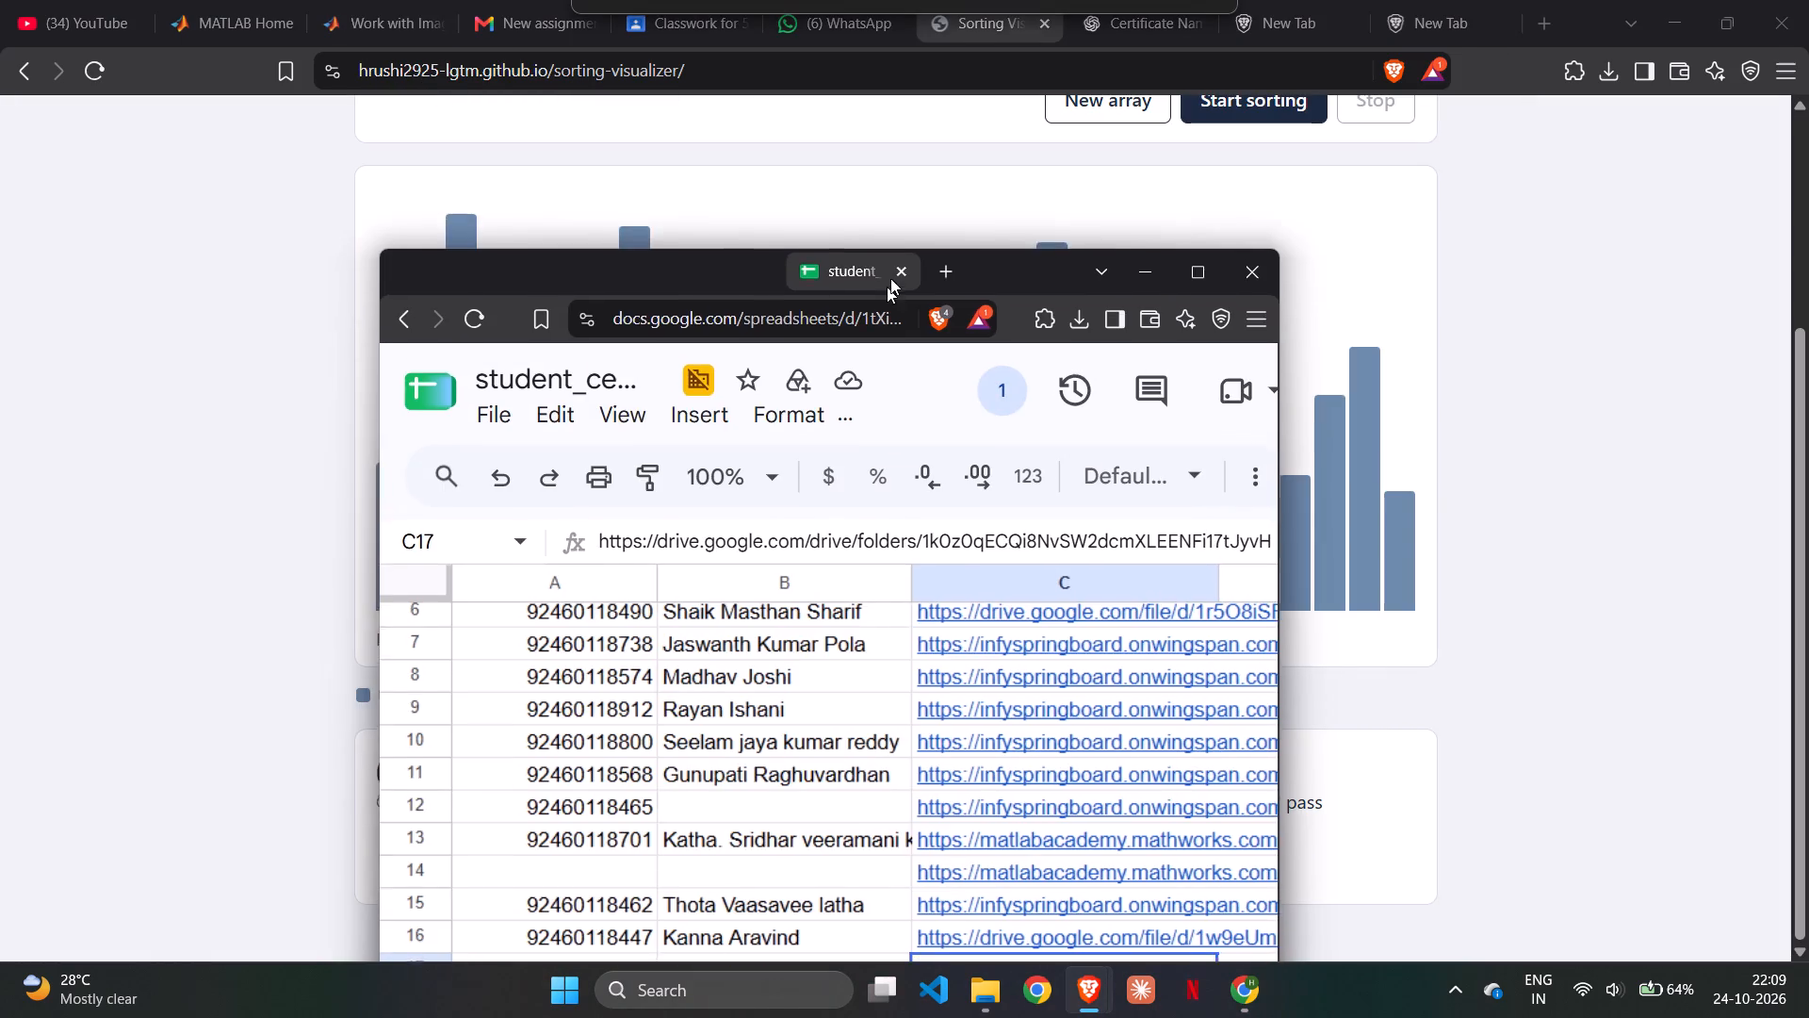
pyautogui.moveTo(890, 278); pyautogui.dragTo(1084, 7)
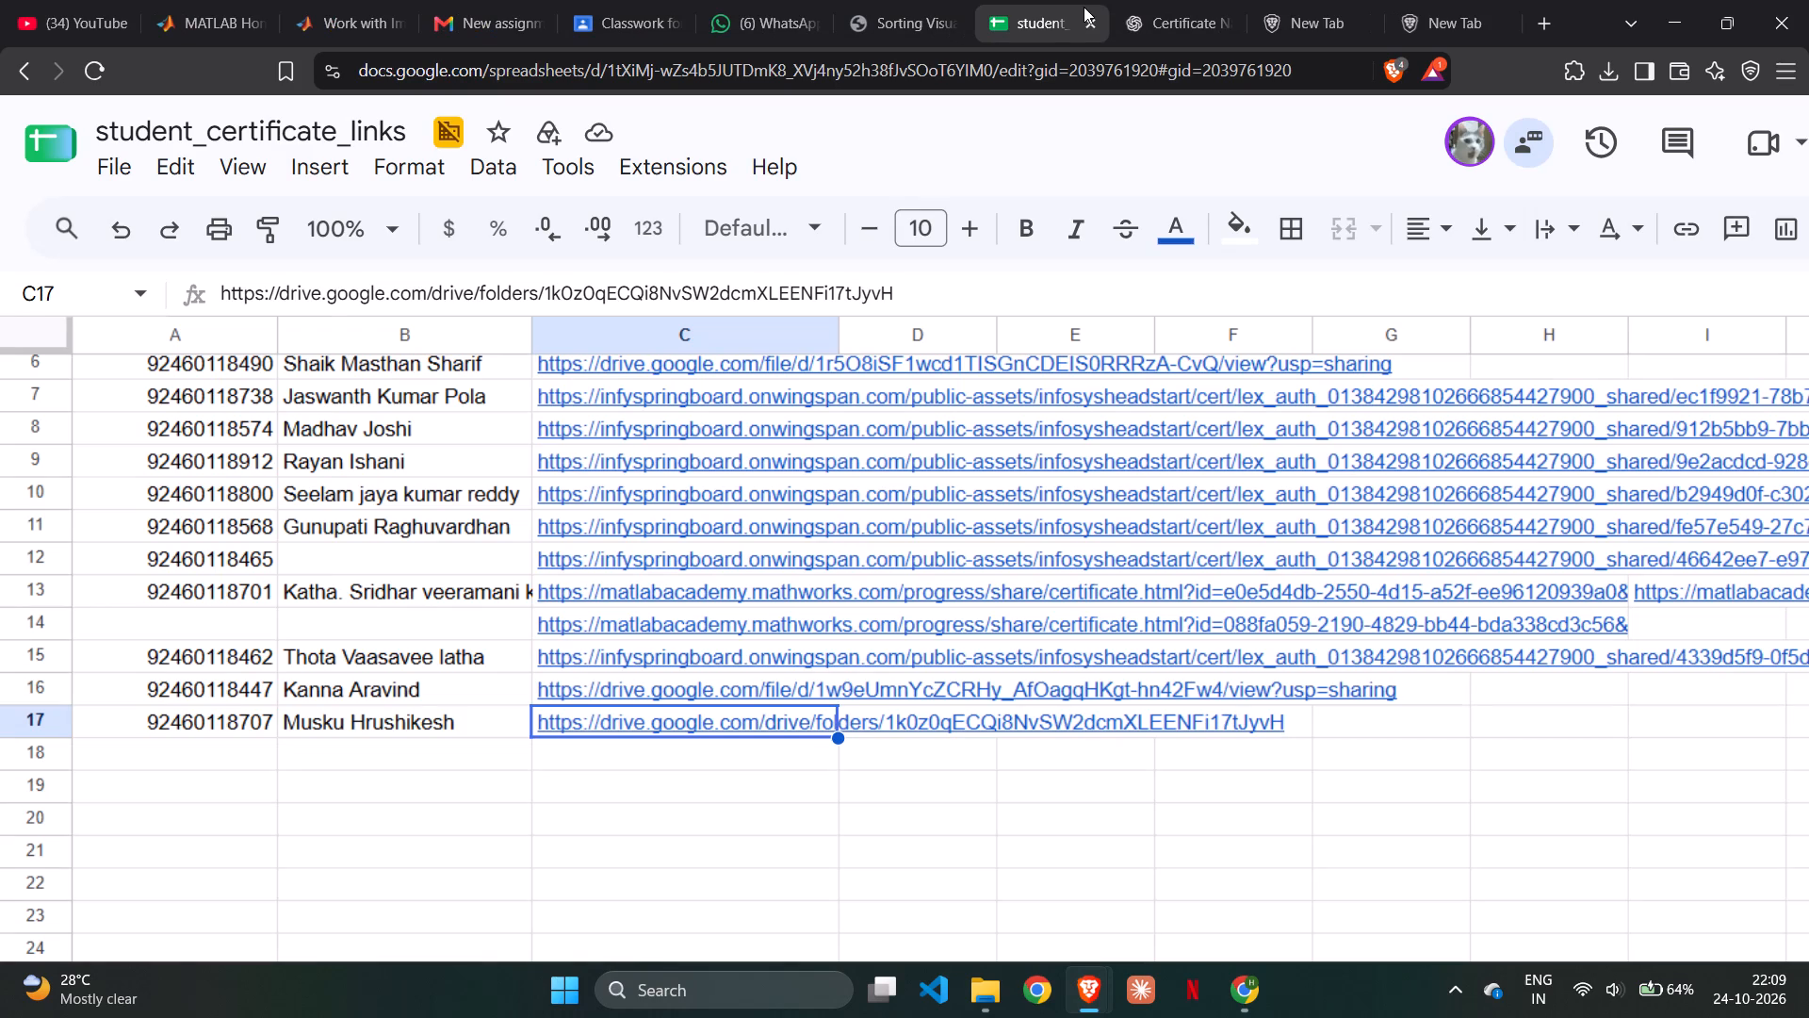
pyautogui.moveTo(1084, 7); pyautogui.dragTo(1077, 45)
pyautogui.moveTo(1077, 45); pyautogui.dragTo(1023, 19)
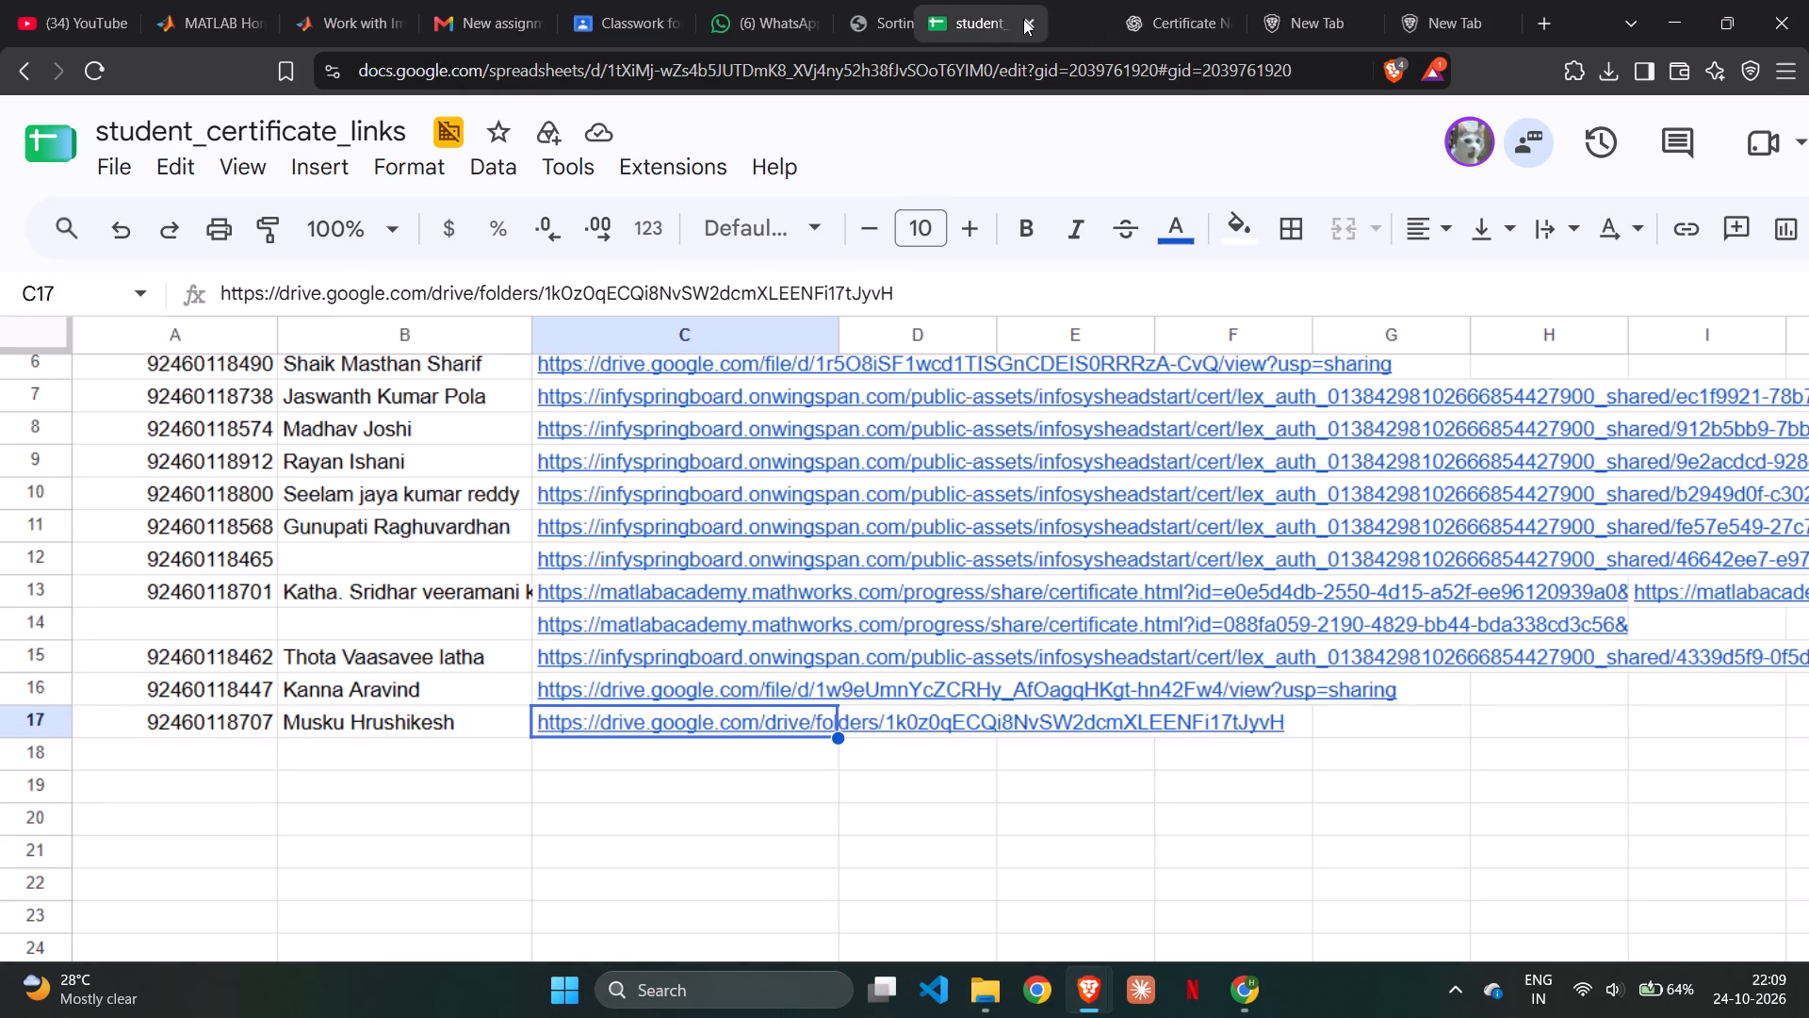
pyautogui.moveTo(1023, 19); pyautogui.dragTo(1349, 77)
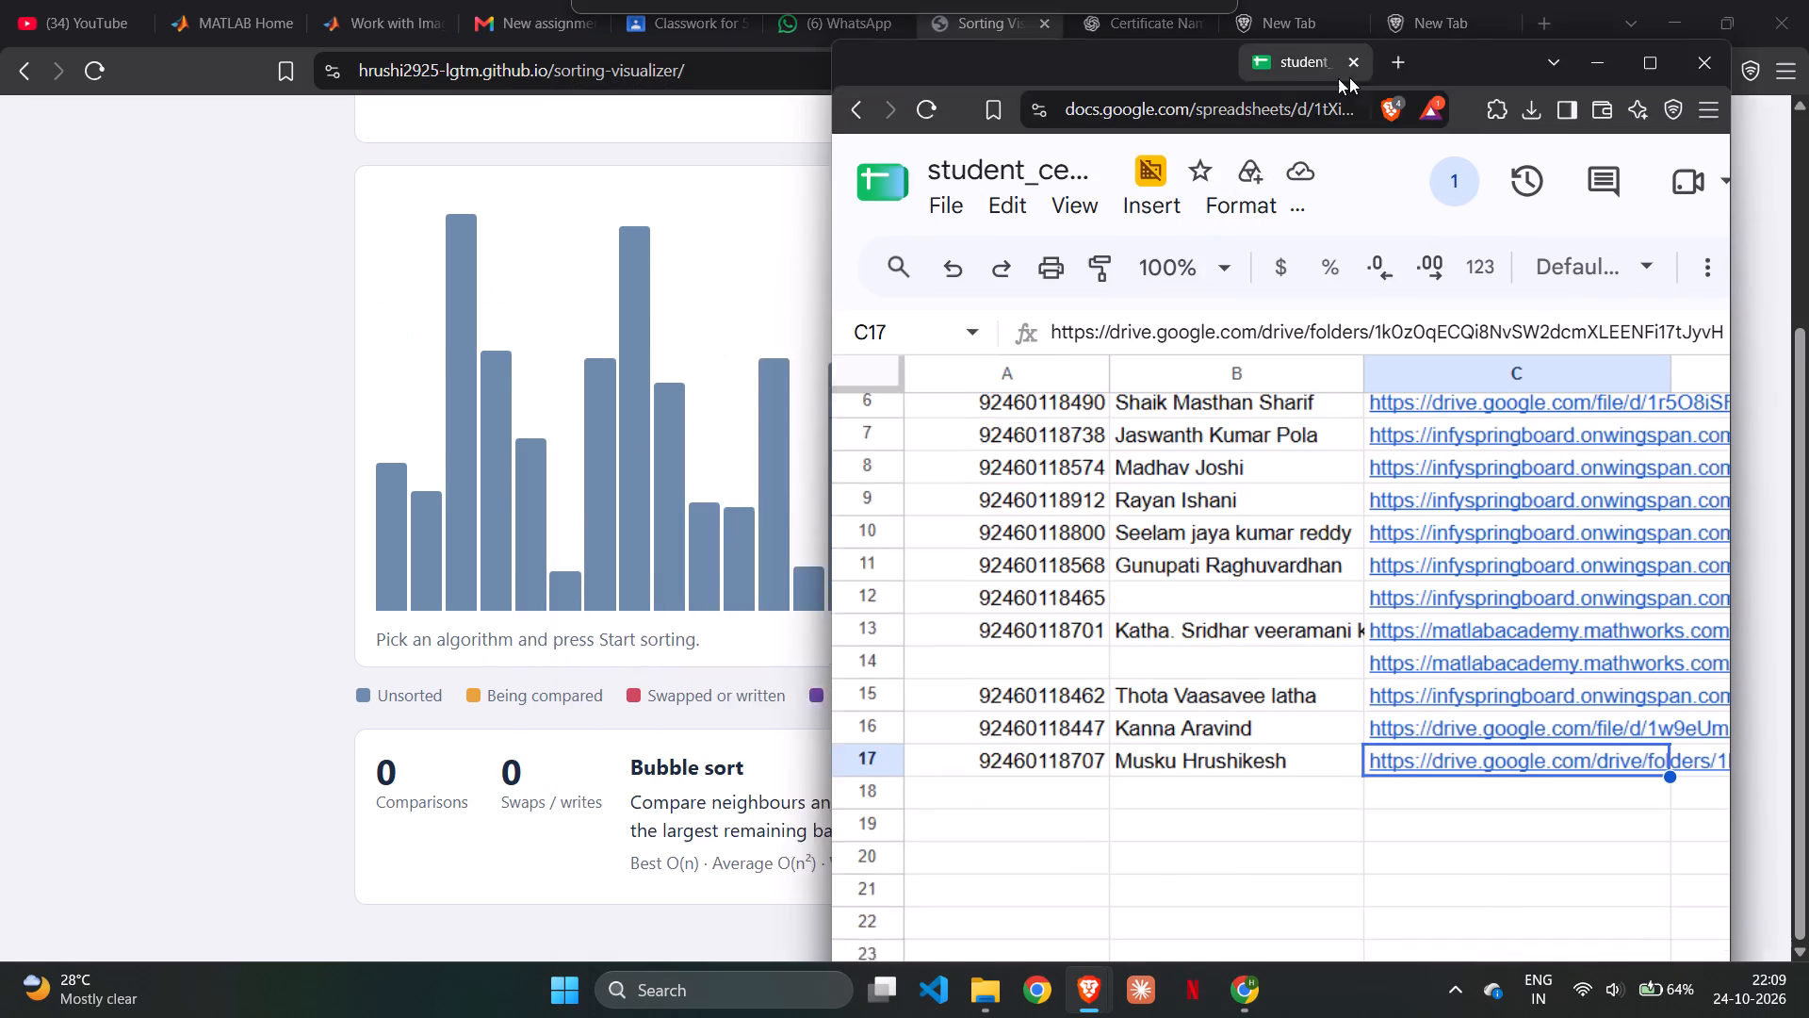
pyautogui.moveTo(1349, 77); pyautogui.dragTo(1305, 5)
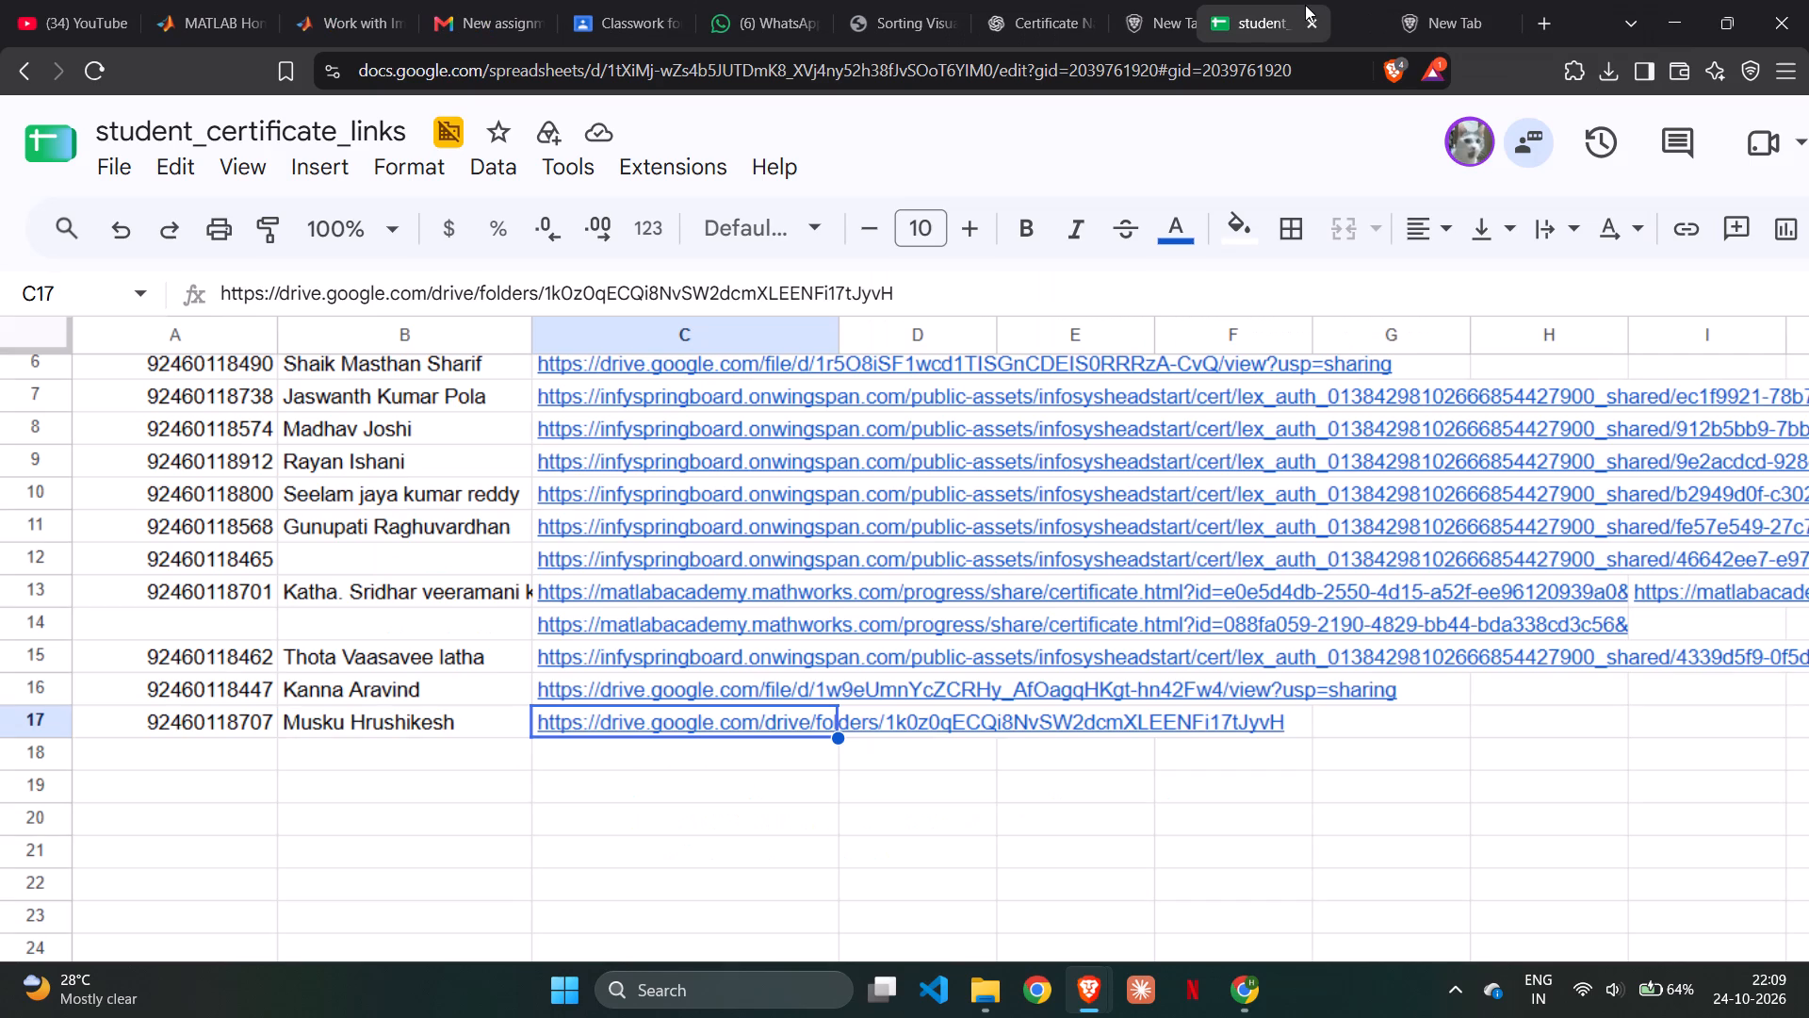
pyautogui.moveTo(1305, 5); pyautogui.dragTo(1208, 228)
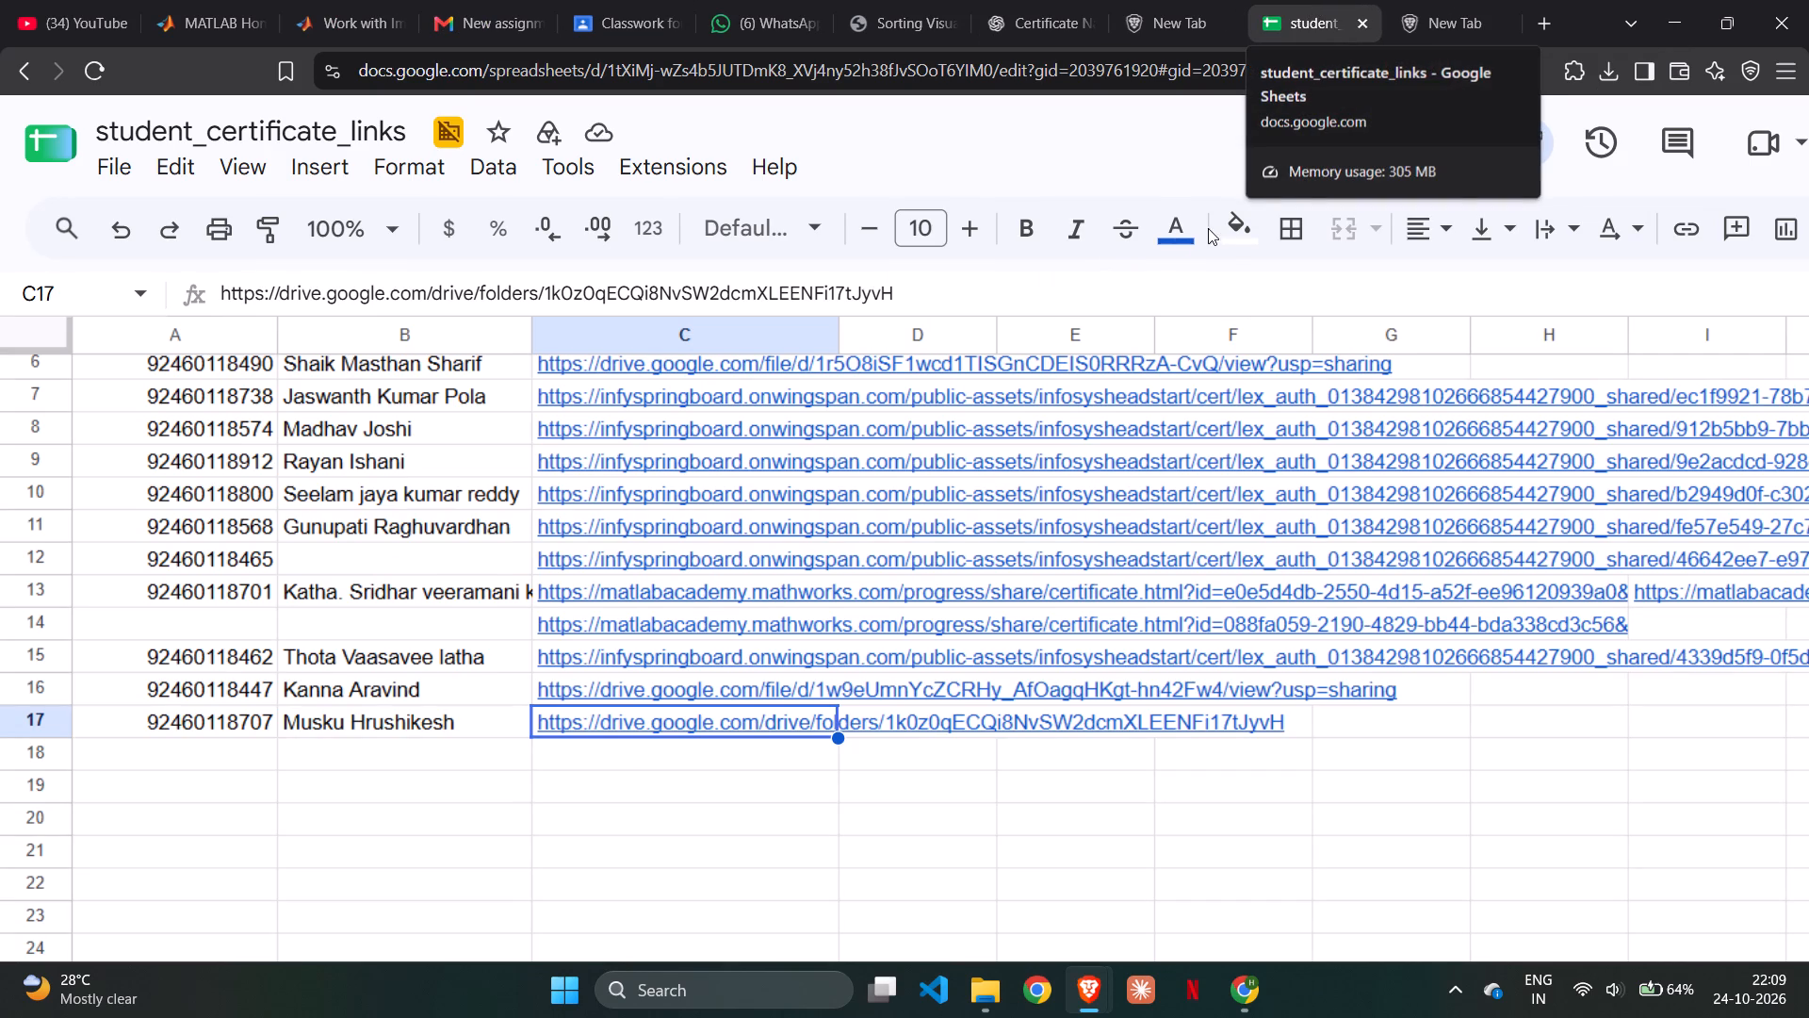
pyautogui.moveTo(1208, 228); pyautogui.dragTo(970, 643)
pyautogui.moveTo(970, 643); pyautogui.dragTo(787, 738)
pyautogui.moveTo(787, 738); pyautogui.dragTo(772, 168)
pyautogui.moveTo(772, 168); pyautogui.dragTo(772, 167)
# Switch to Google Drive in Chrome and set the general access of My Drive's certificates folder to Anyone with the link.
pyautogui.moveTo(772, 167); pyautogui.dragTo(1233, 998)
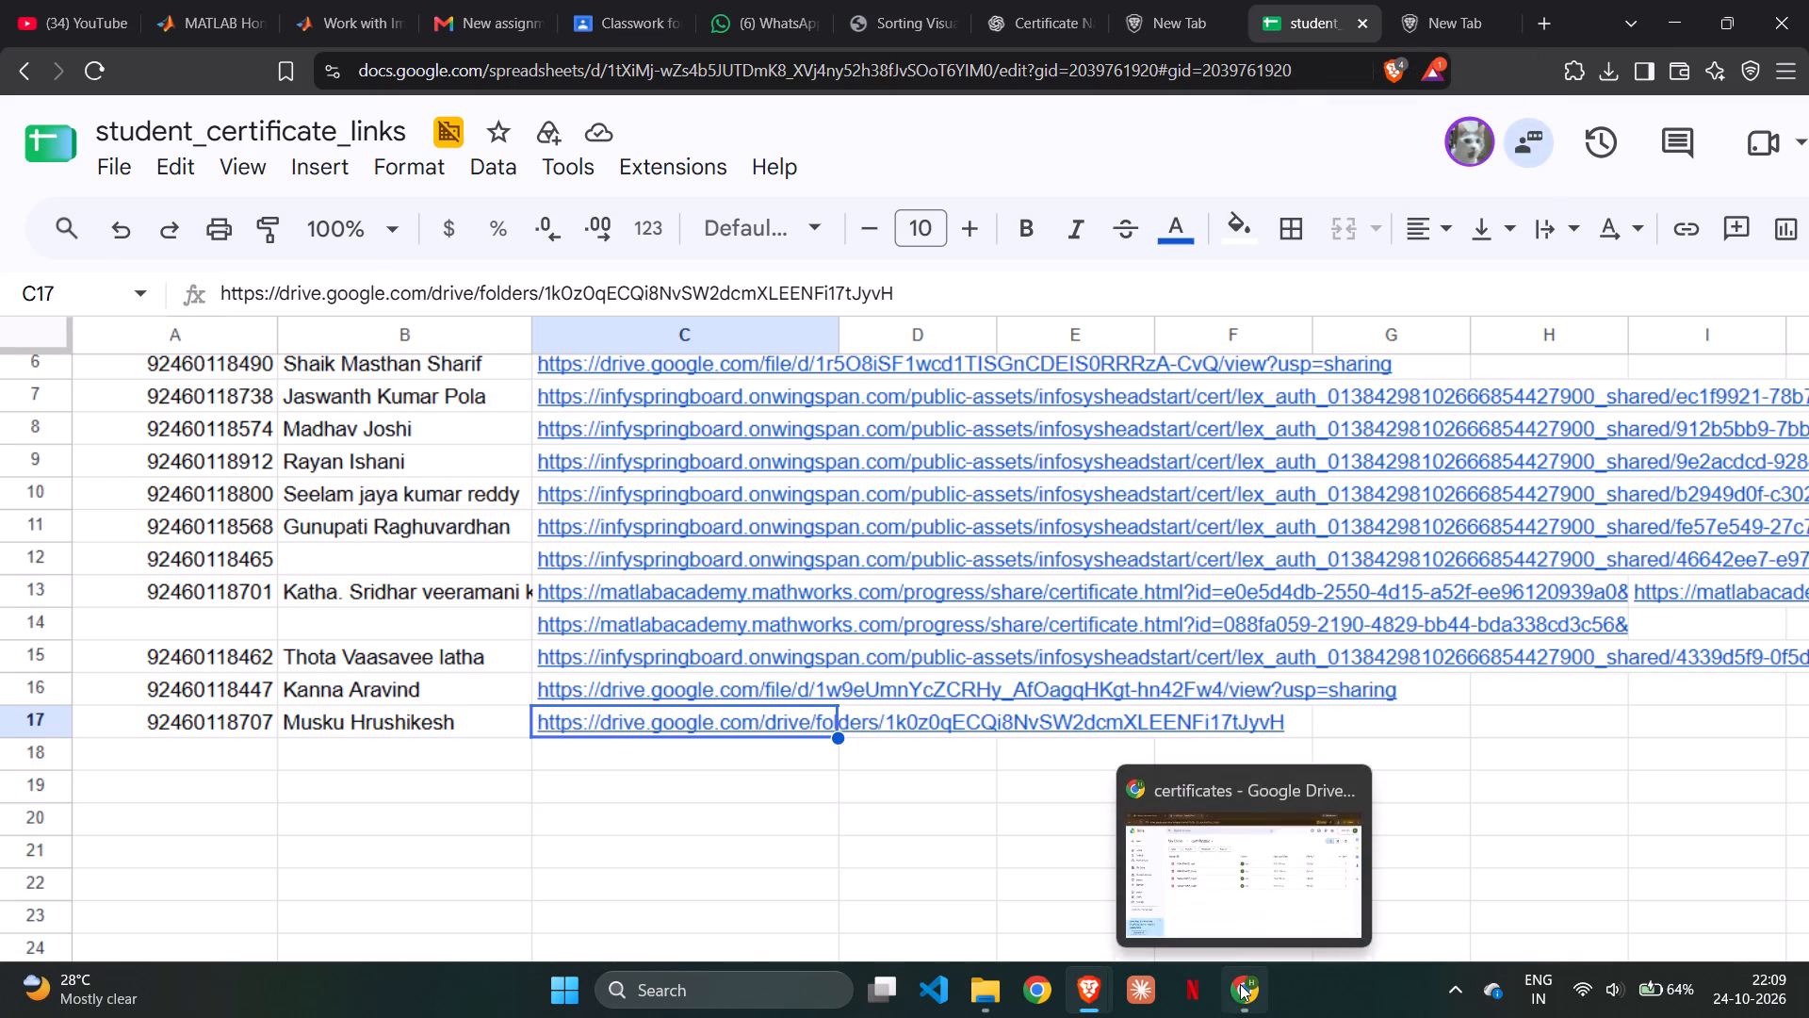
pyautogui.click(1240, 984)
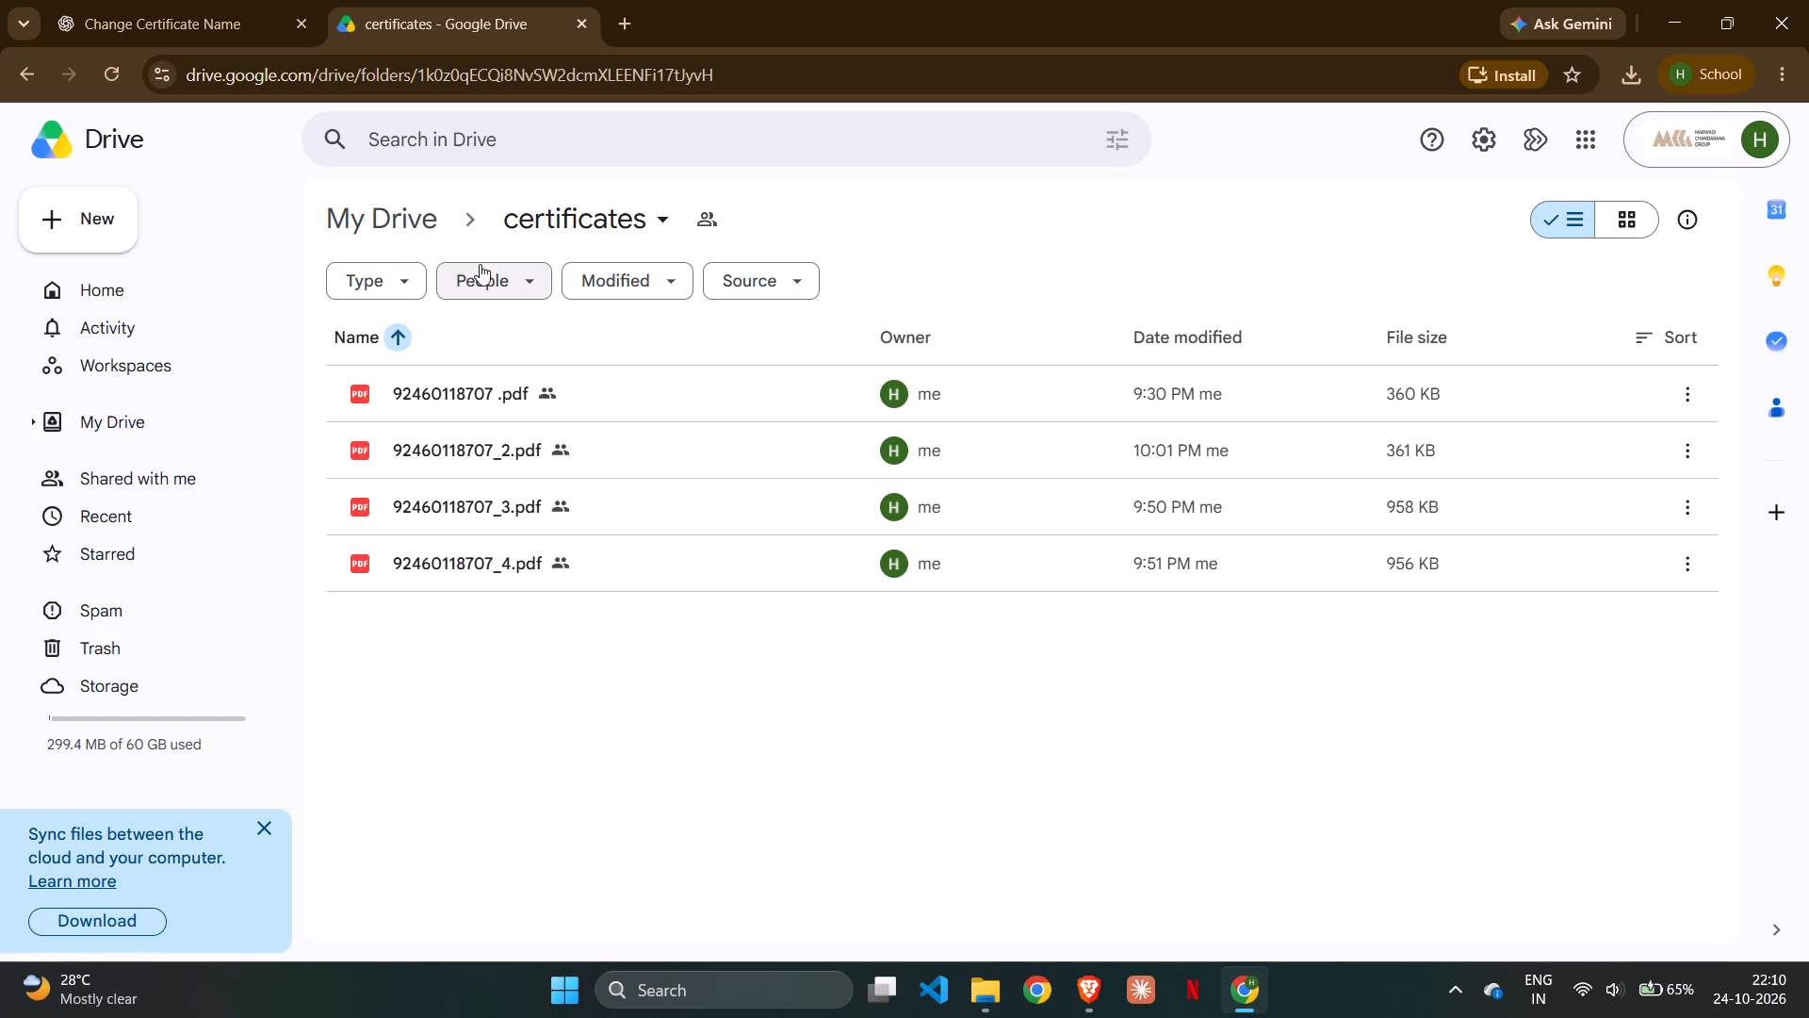
pyautogui.click(554, 233)
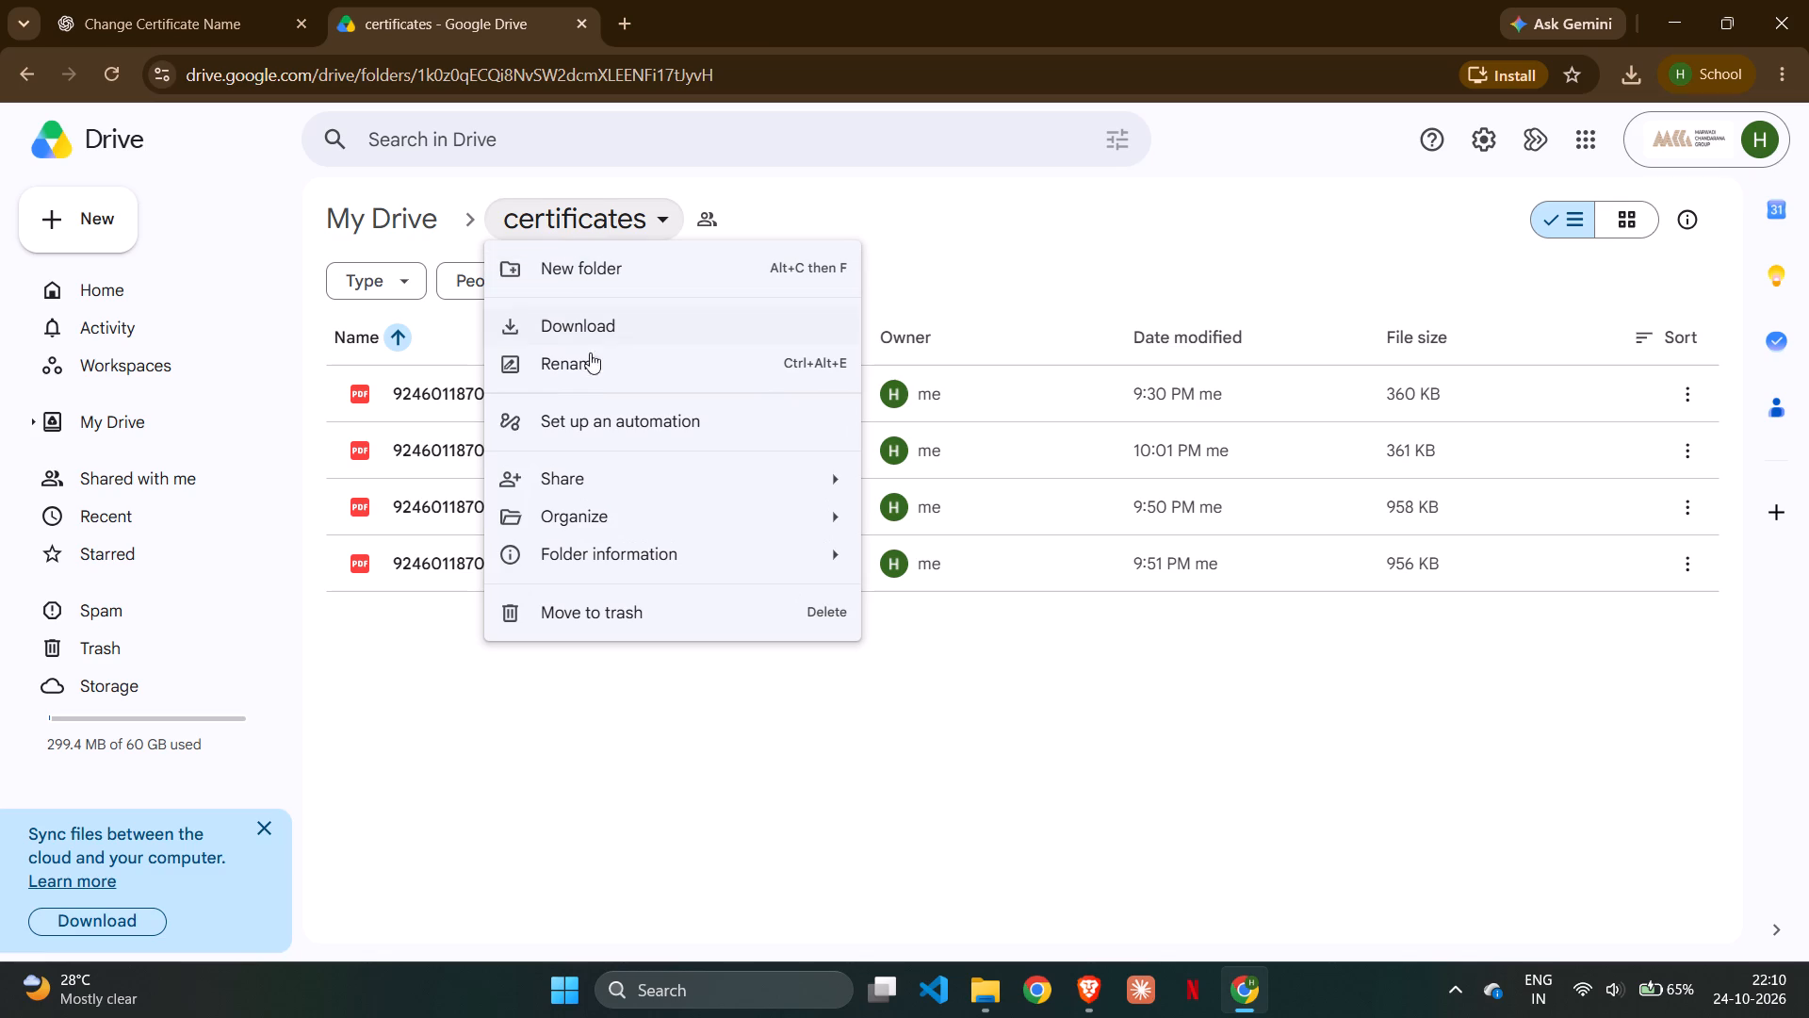
pyautogui.click(562, 473)
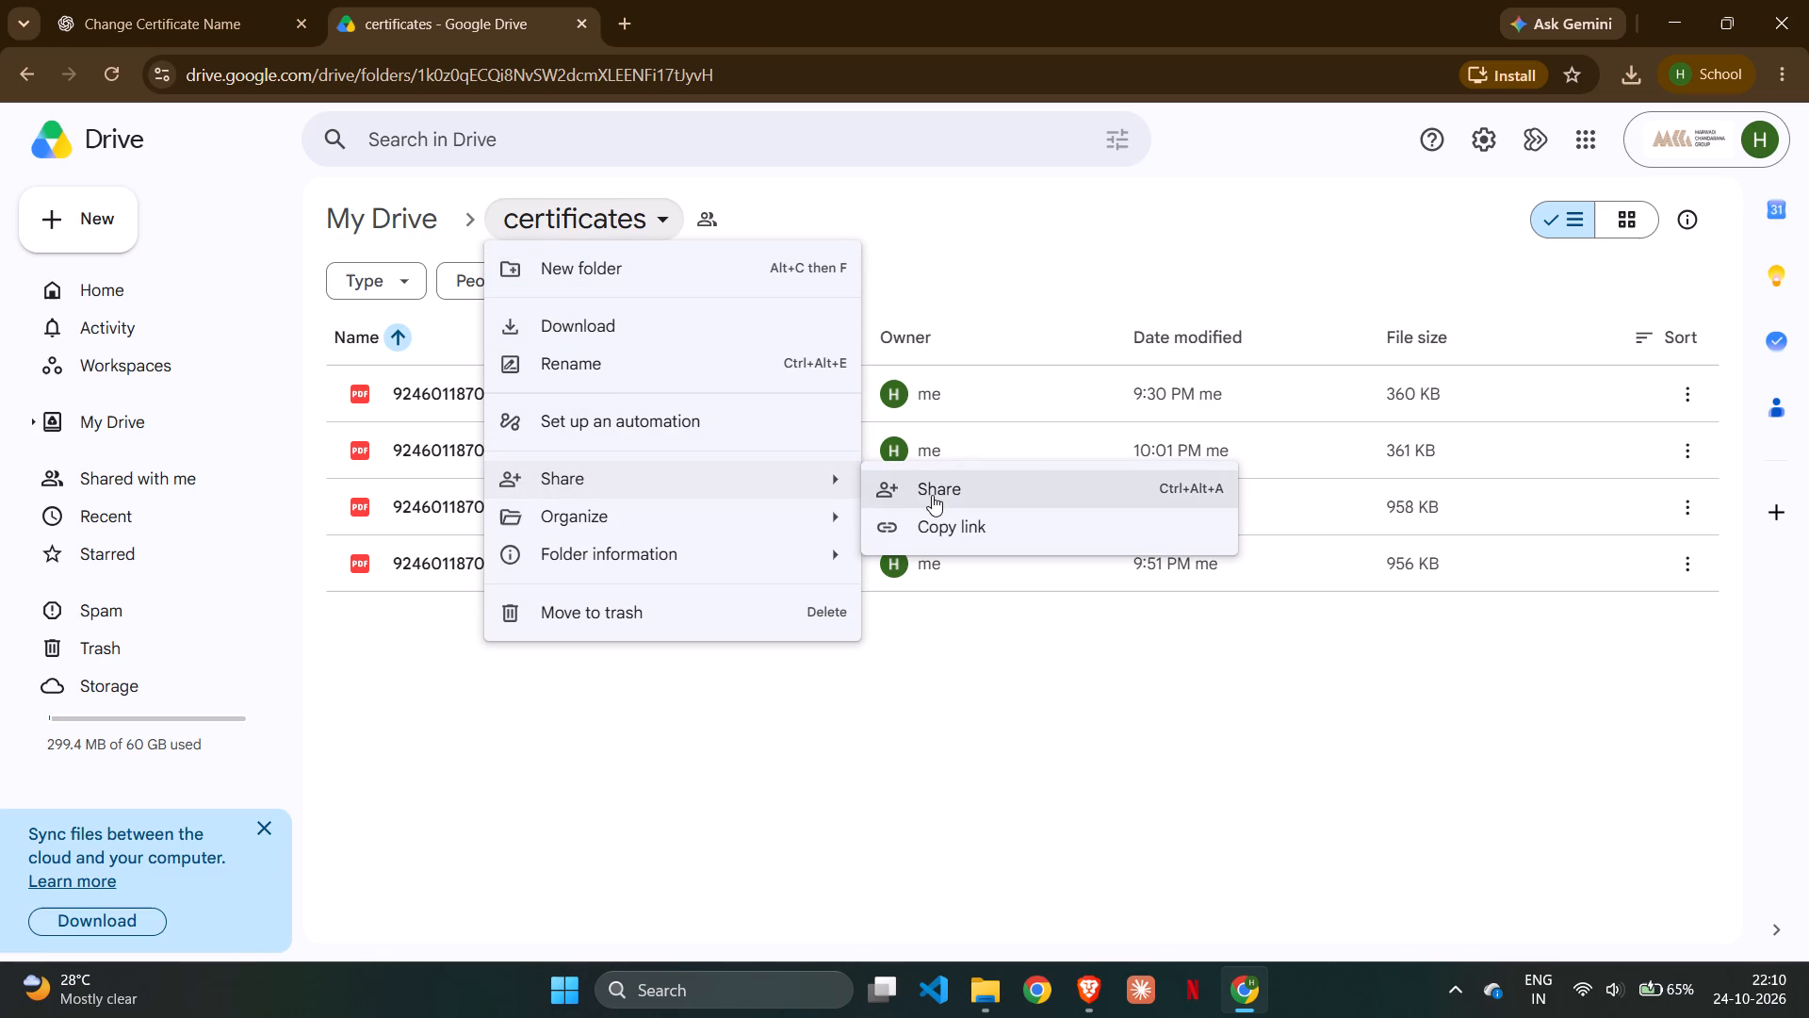
pyautogui.click(148, 275)
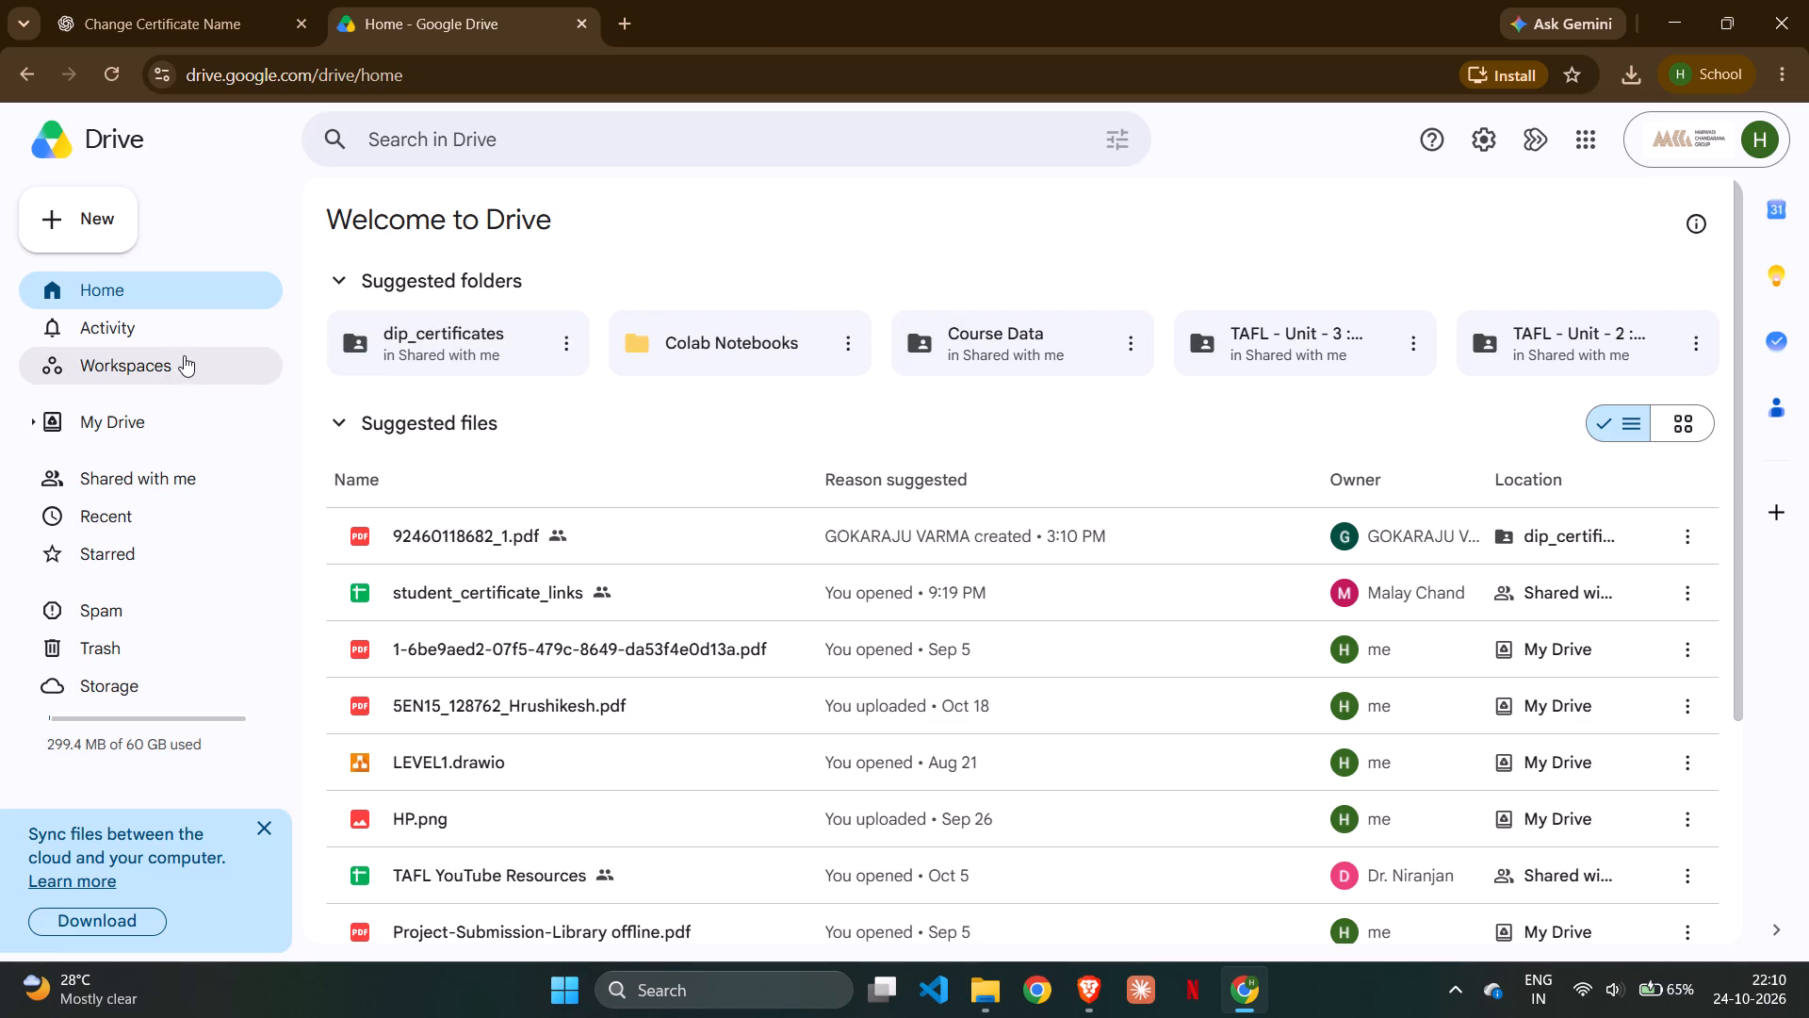
pyautogui.click(129, 425)
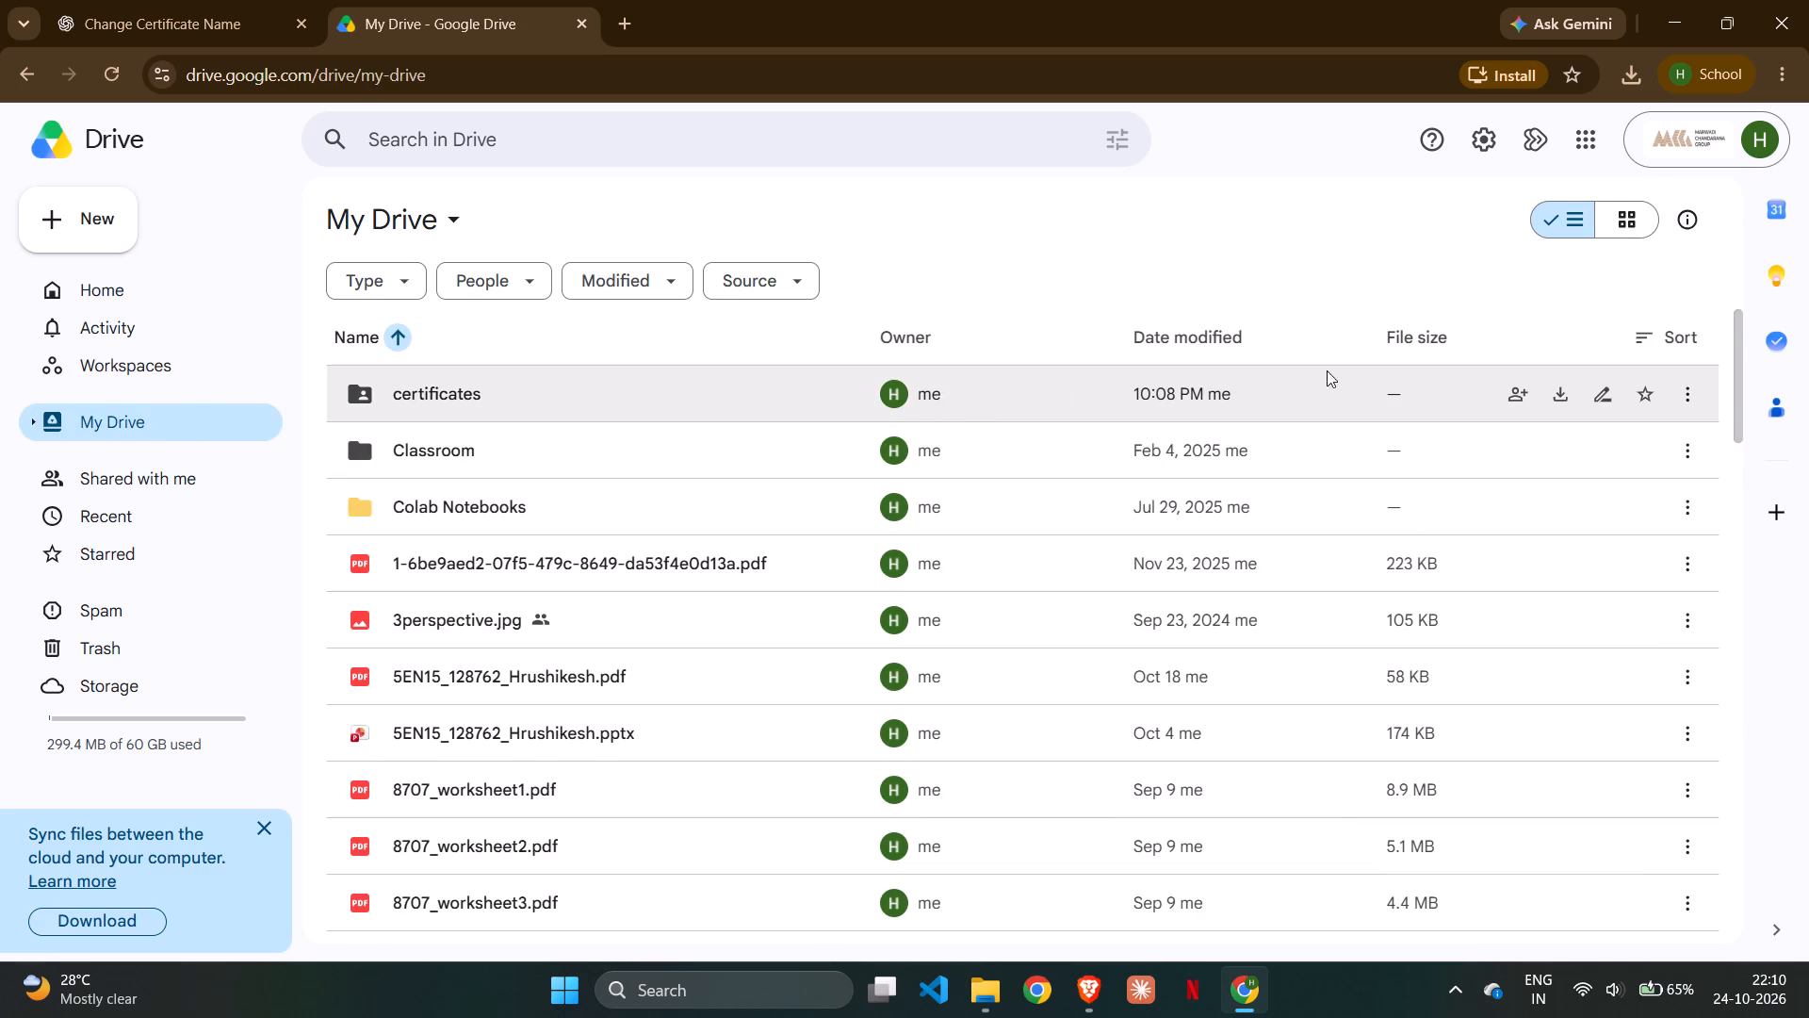
pyautogui.click(1685, 386)
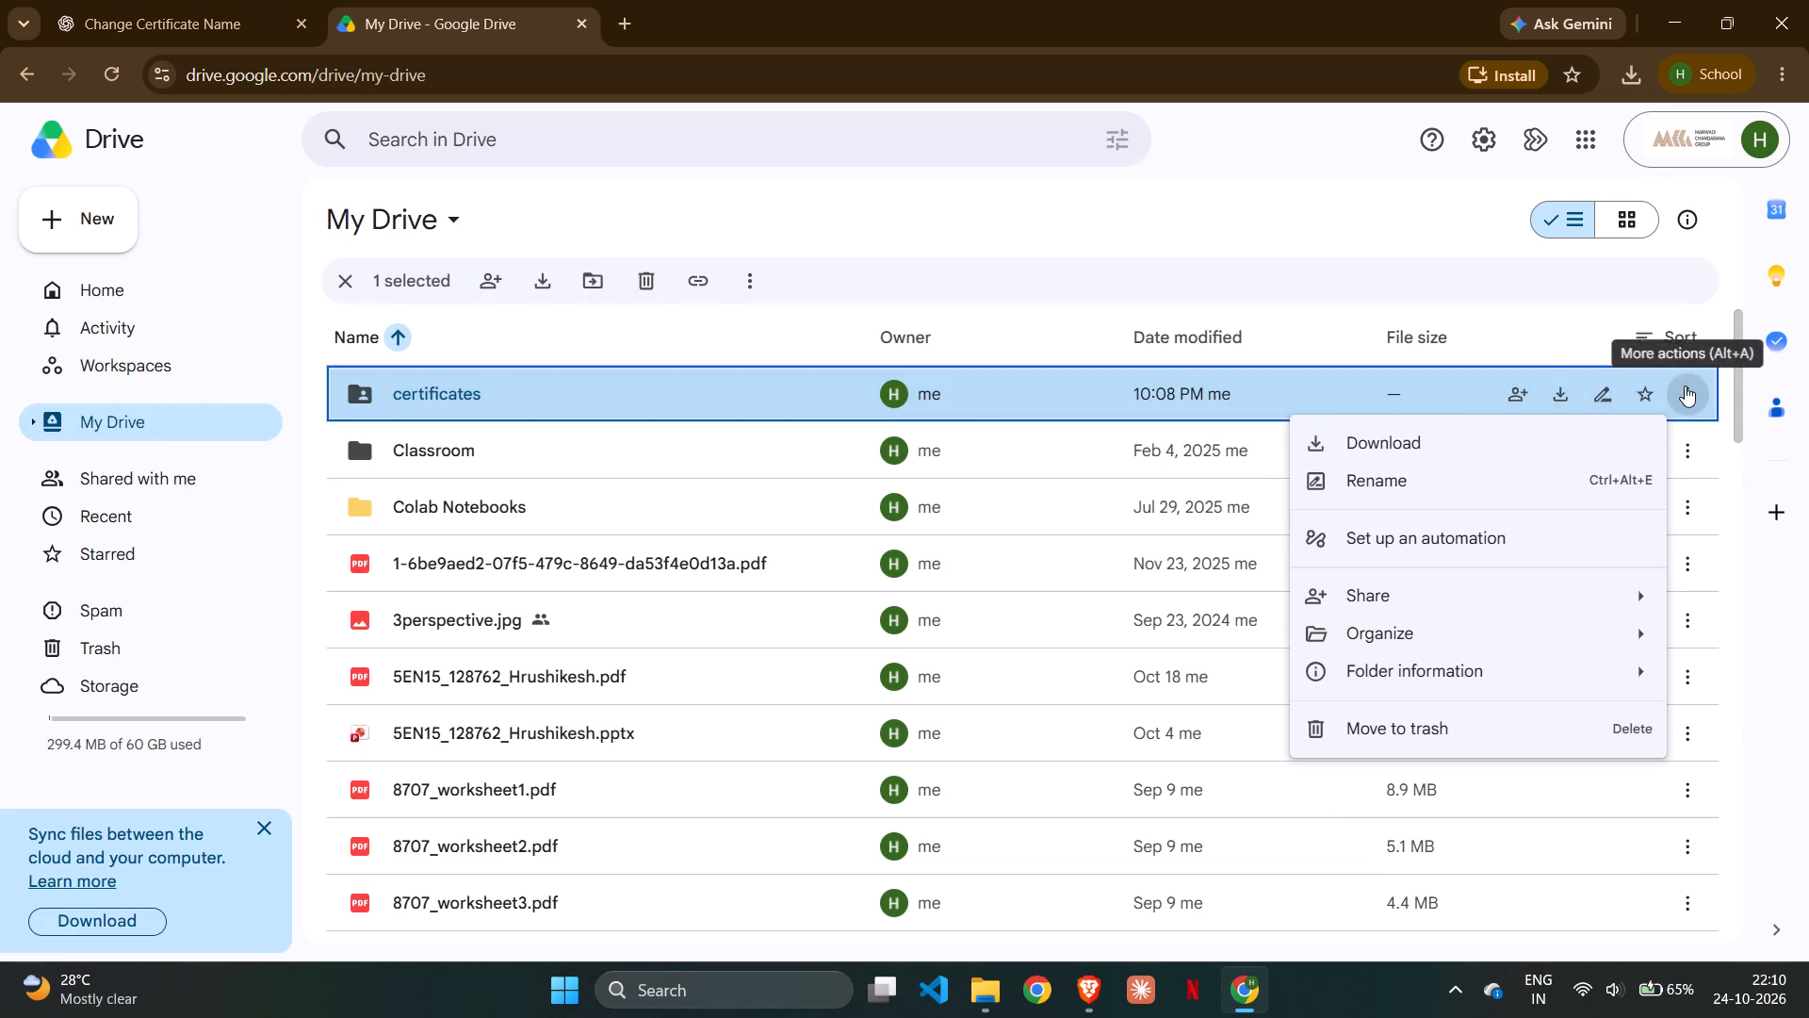
pyautogui.click(1383, 606)
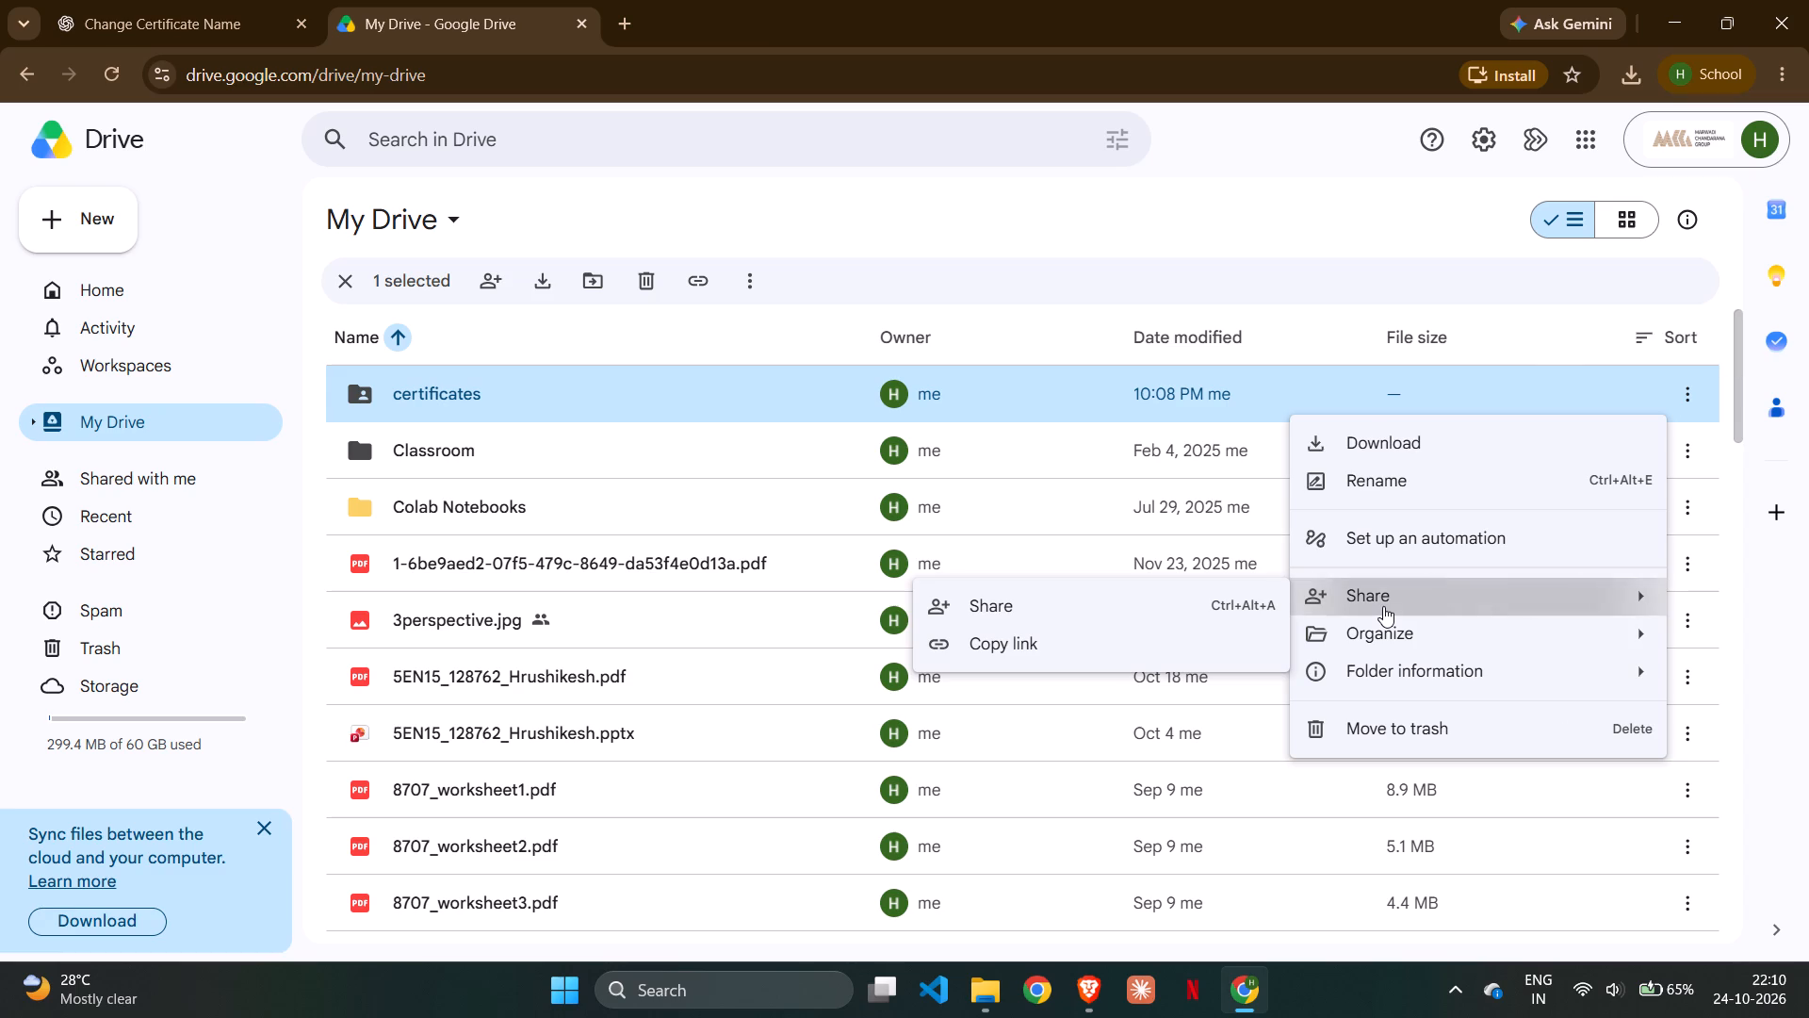
pyautogui.click(1074, 609)
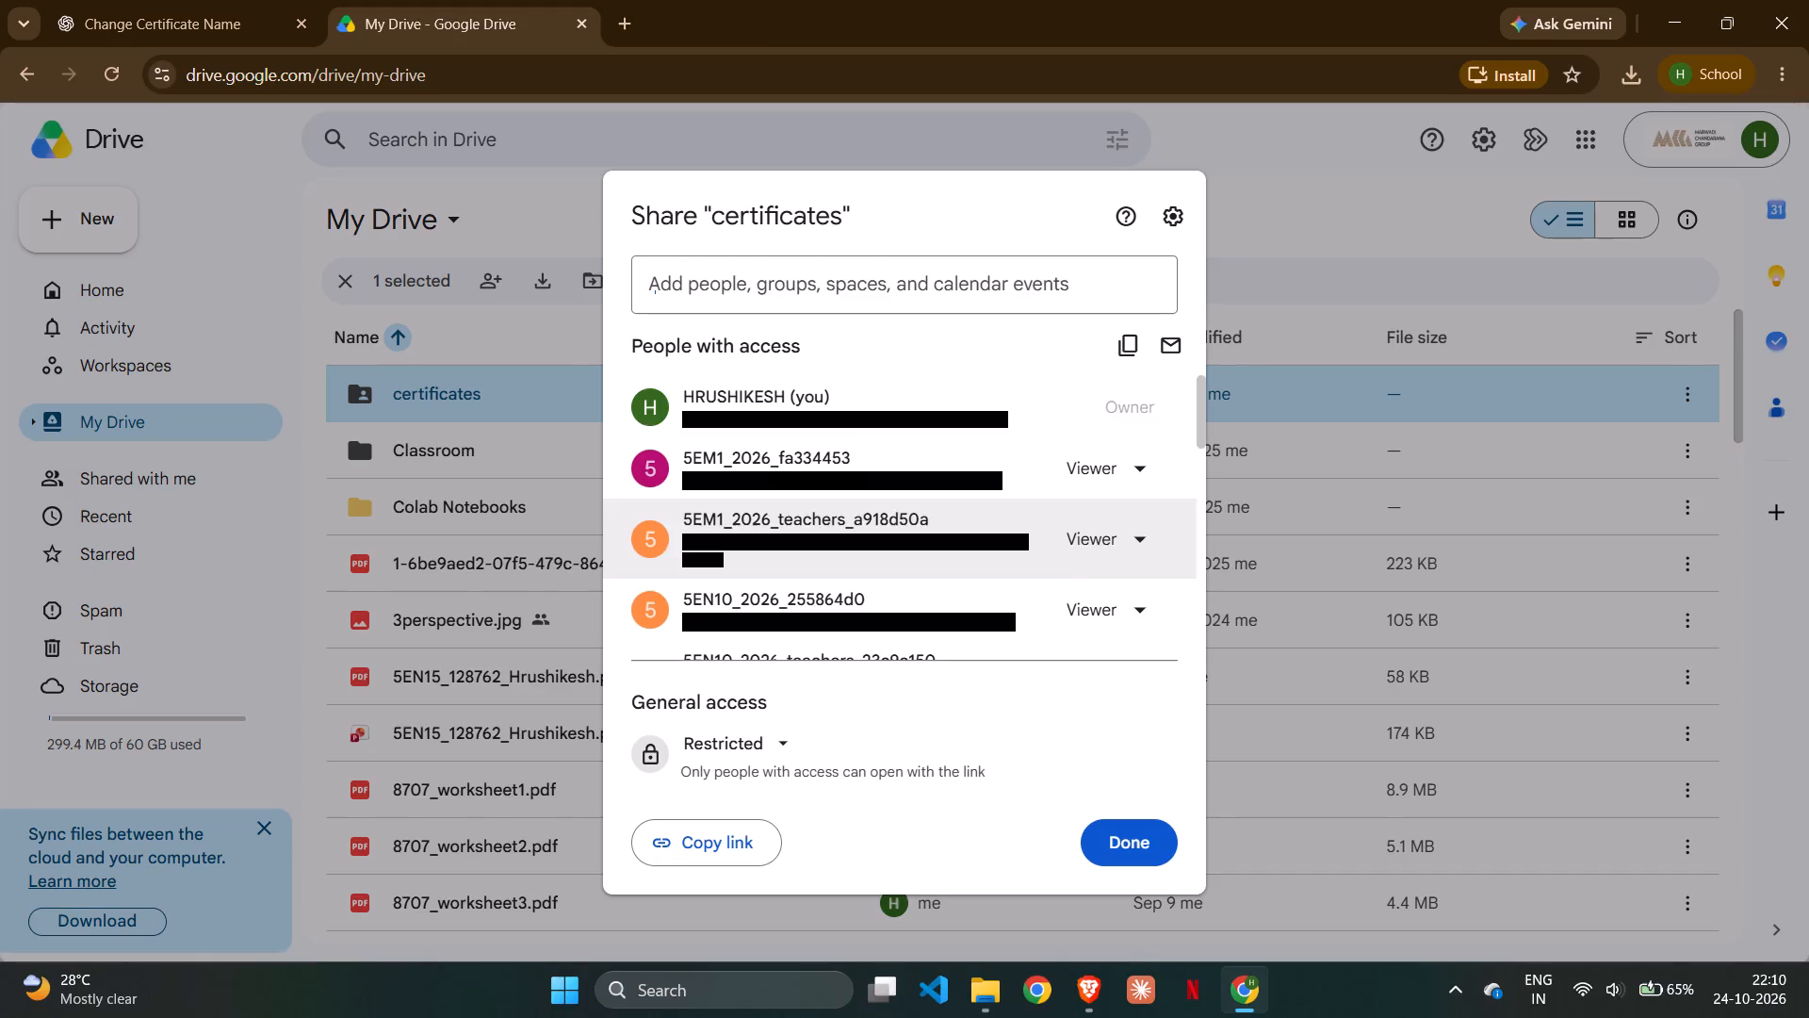
pyautogui.click(763, 744)
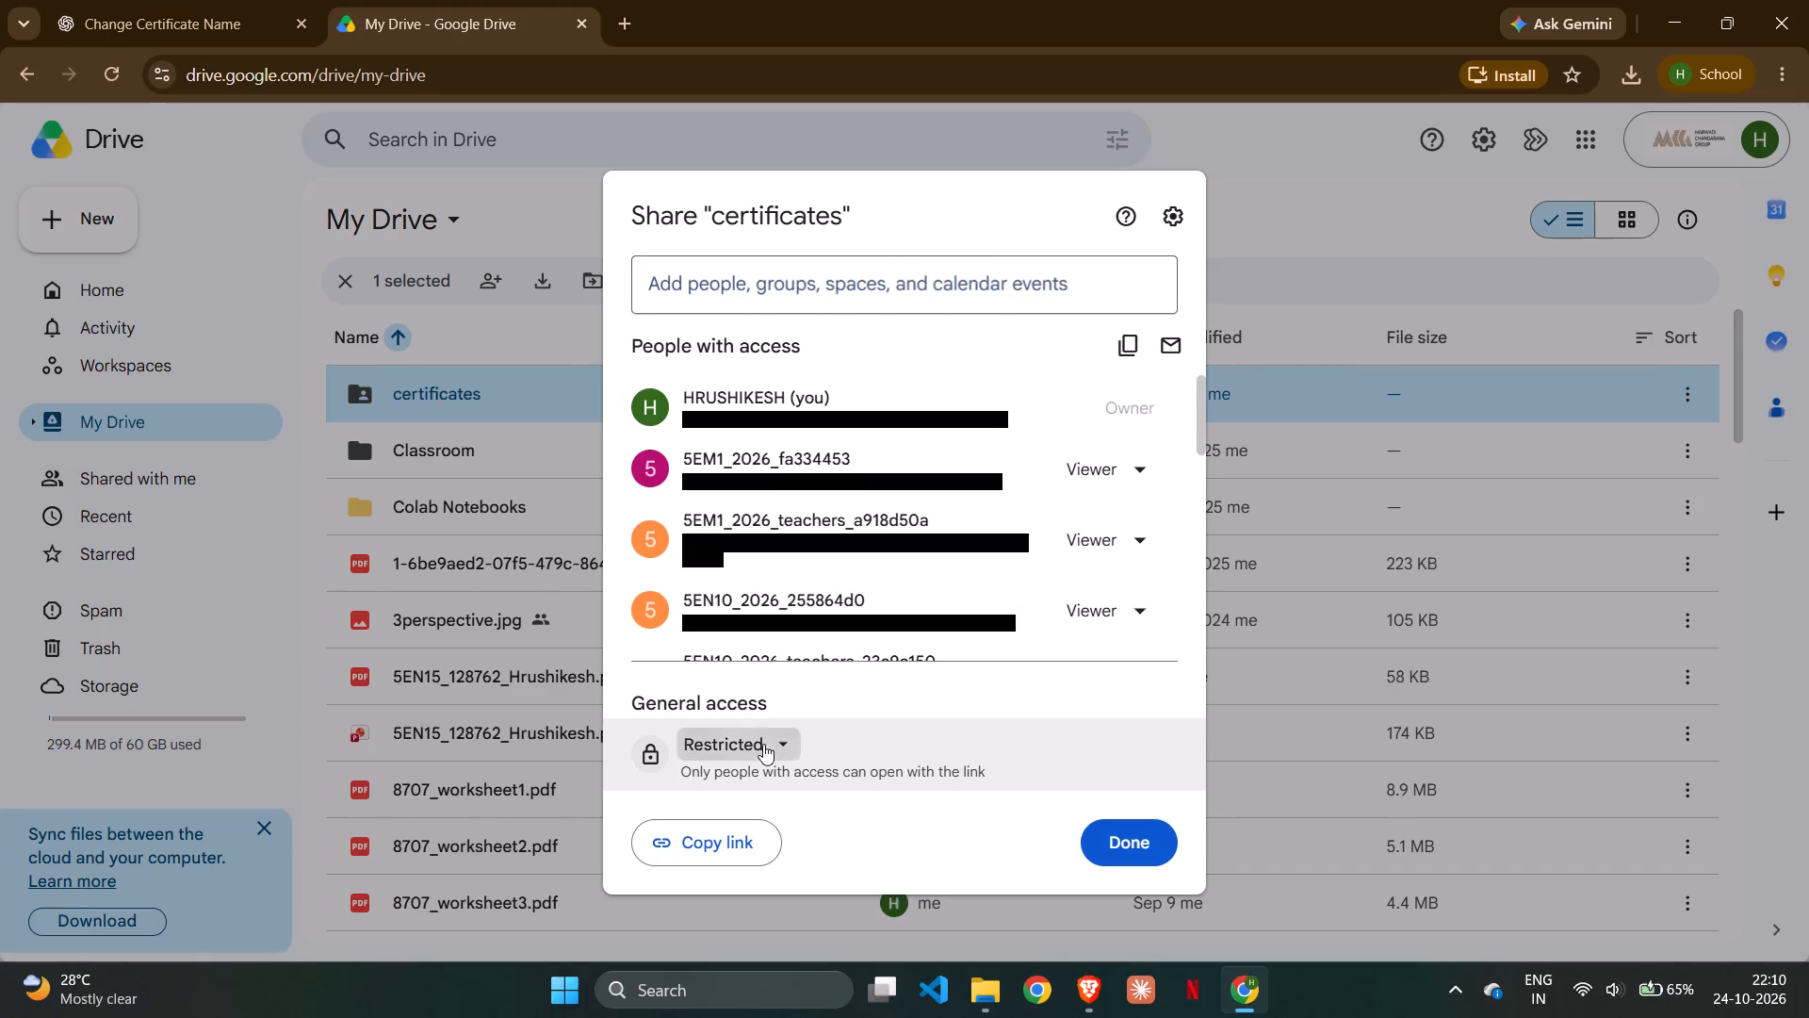
pyautogui.click(824, 684)
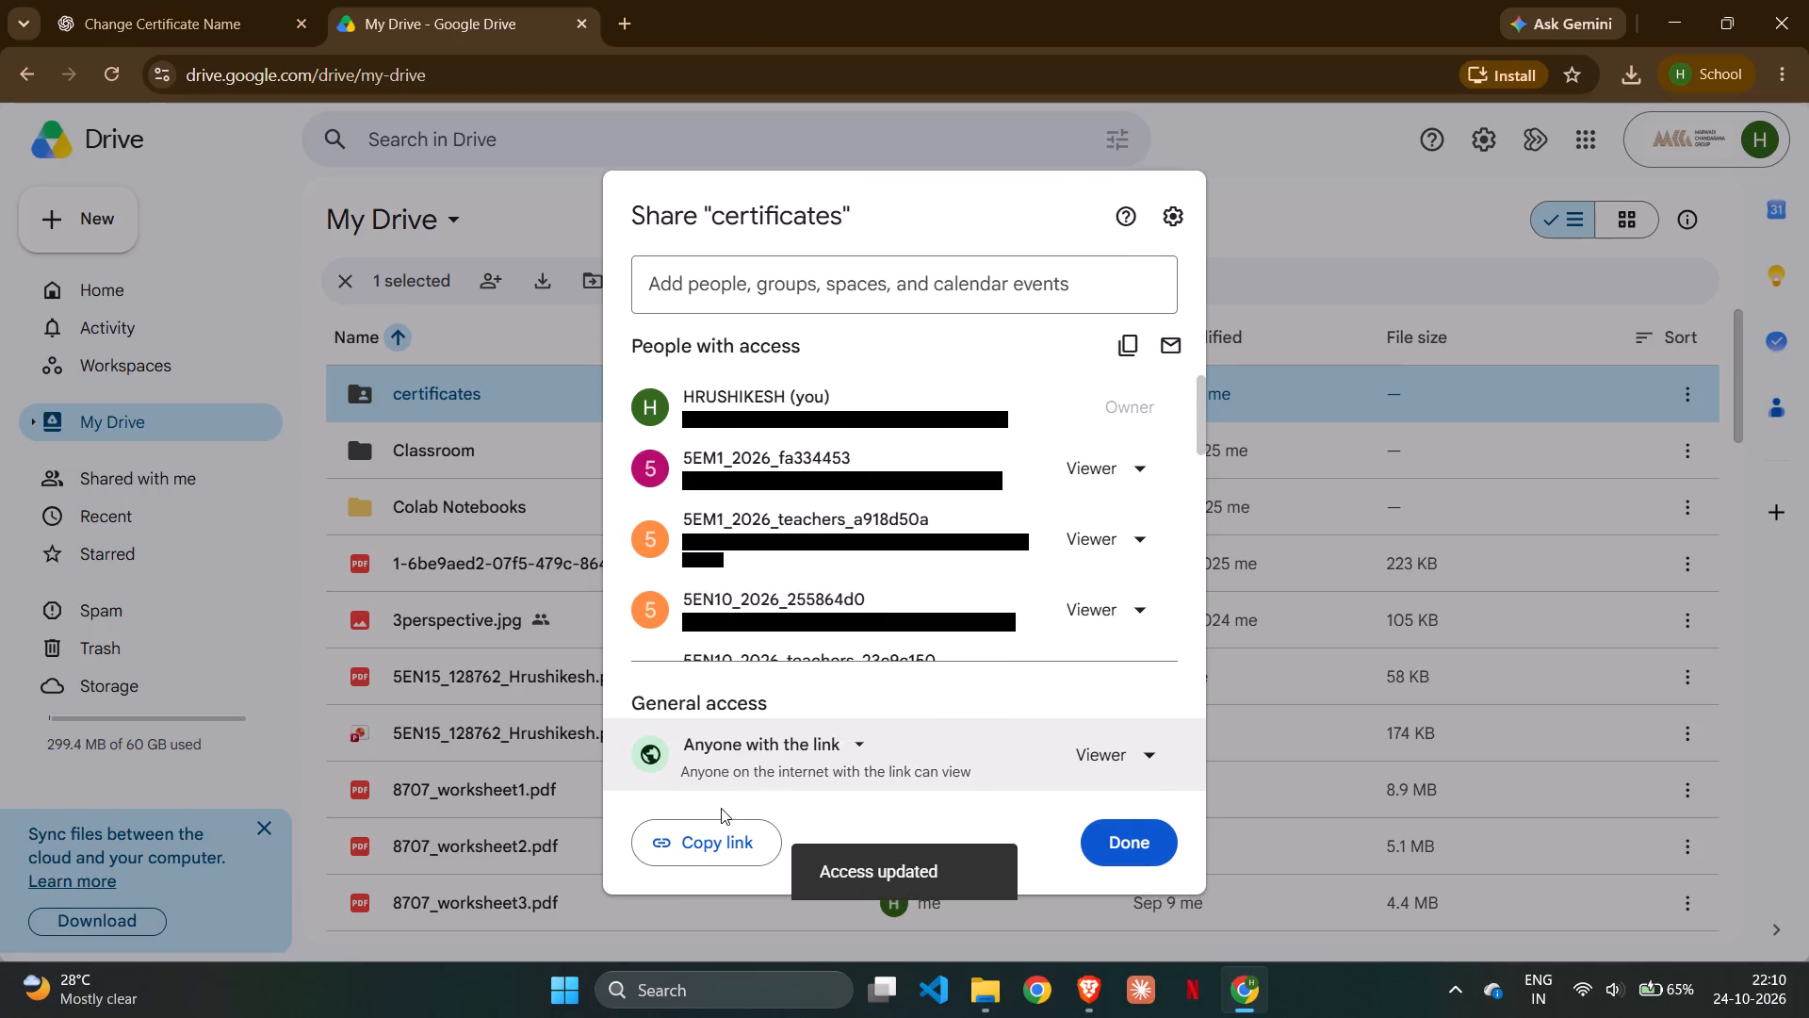
# Copy the certificates folder's sharing link and replace the URL in cell C17 of student_certificate_links in Brave with it.
pyautogui.click(709, 844)
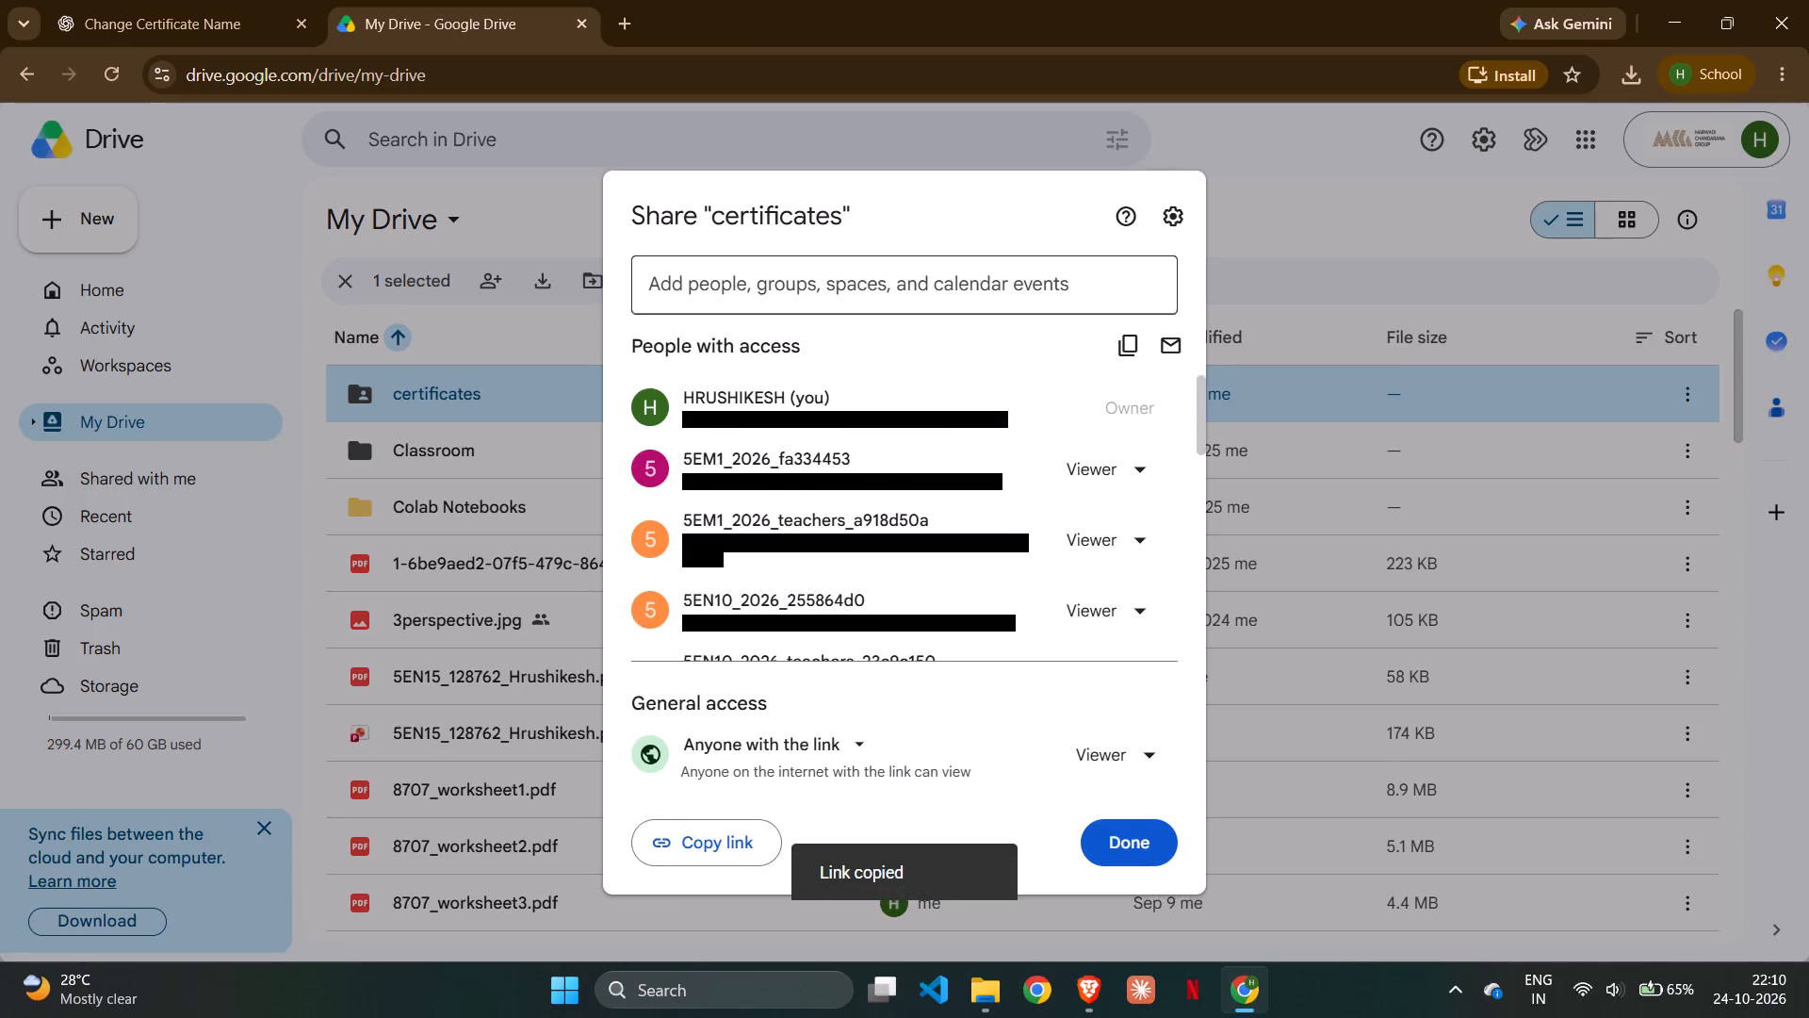
pyautogui.click(1264, 161)
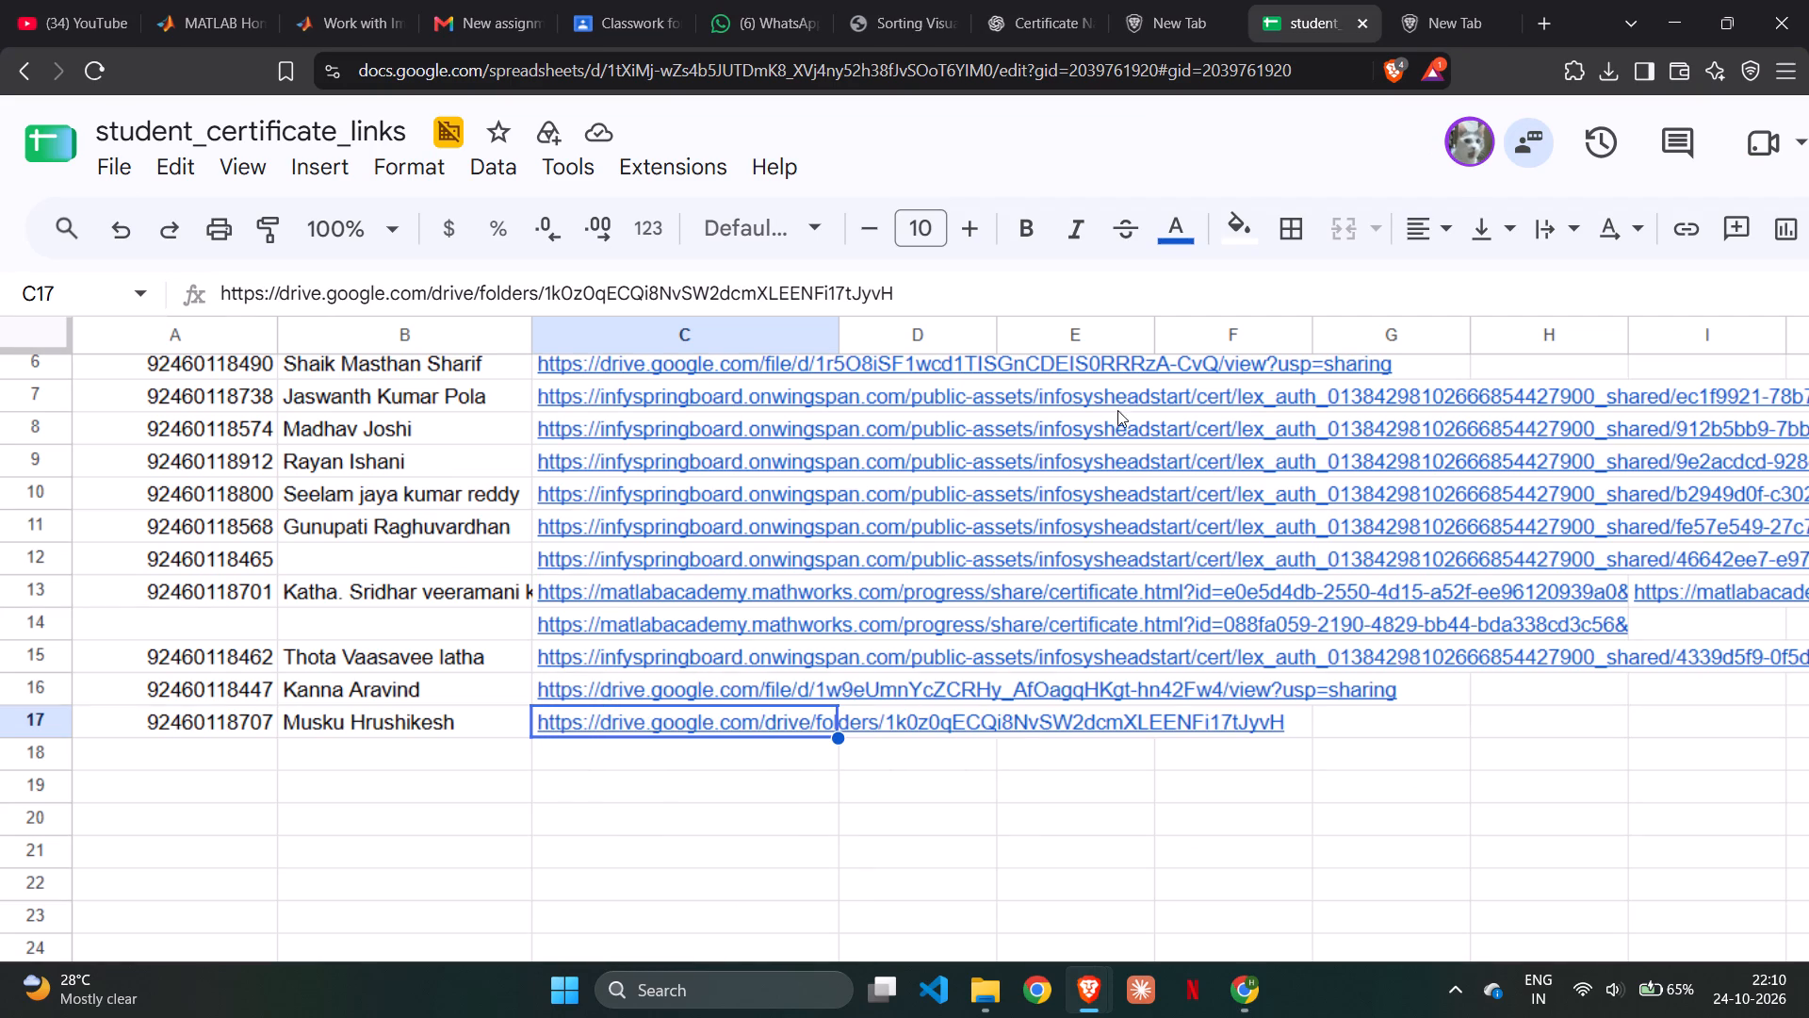
pyautogui.press('BackSpace')
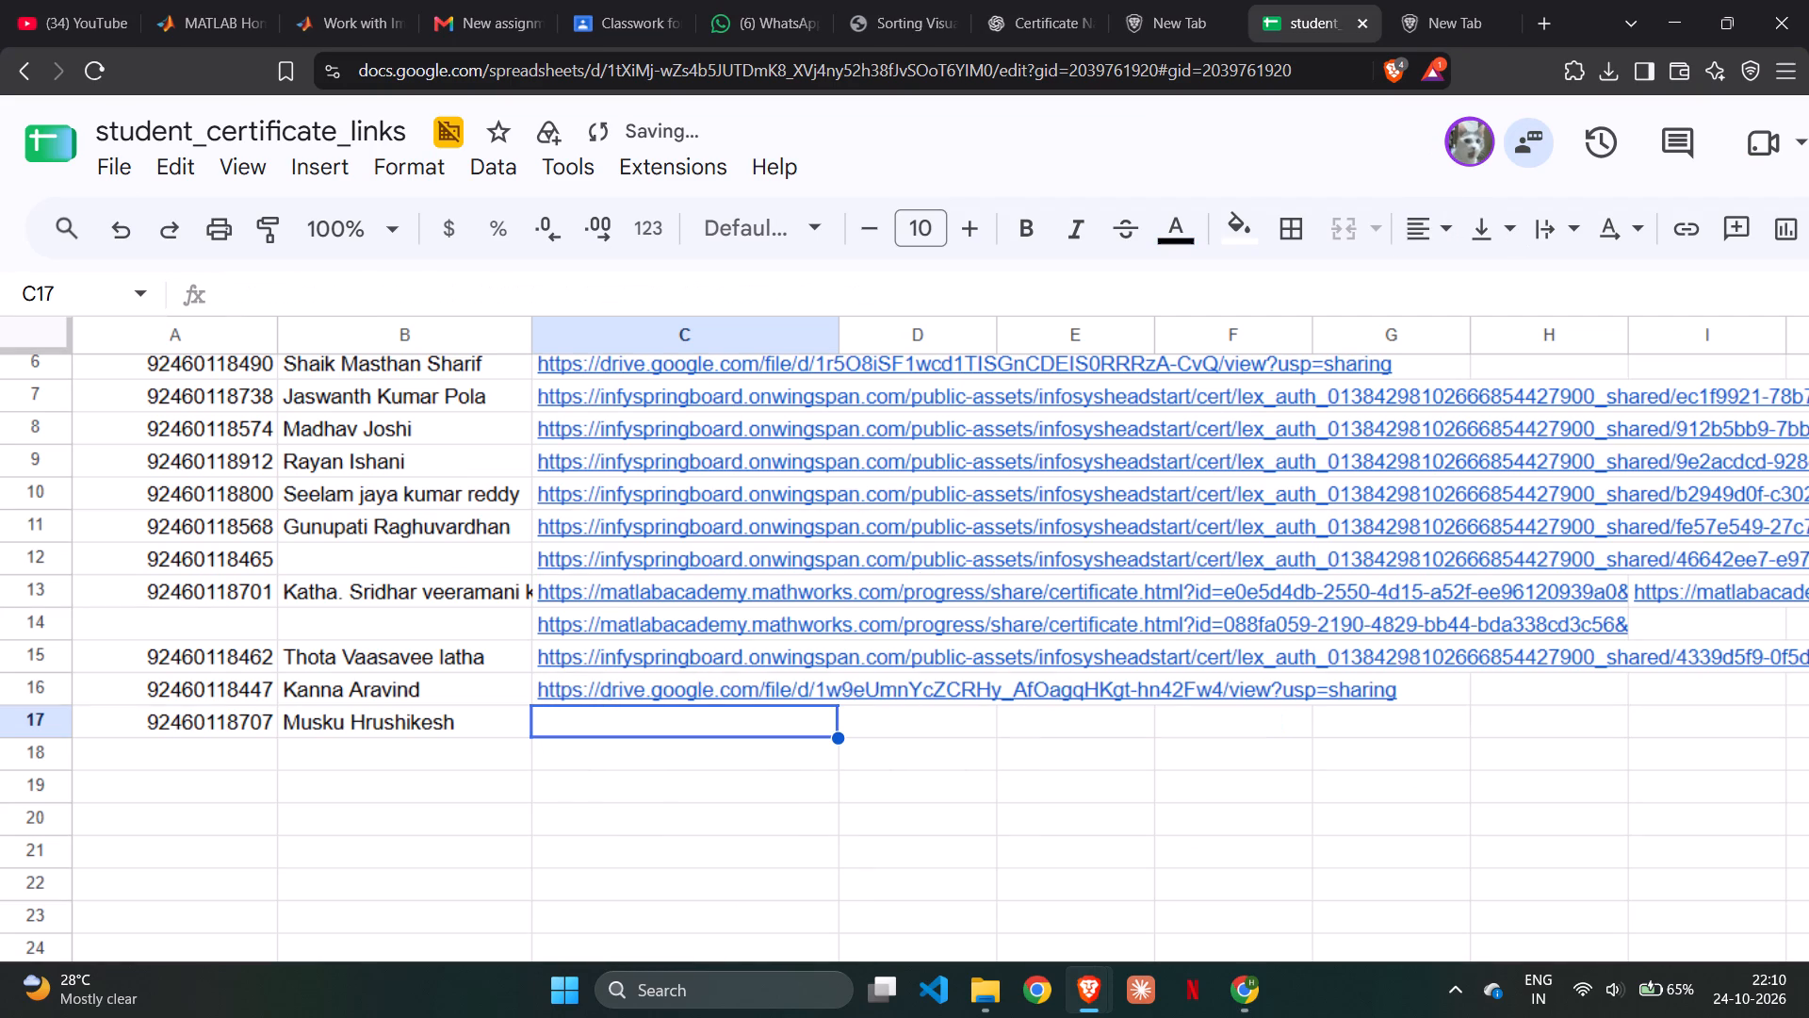
pyautogui.hotkey('ctrl', 'v')
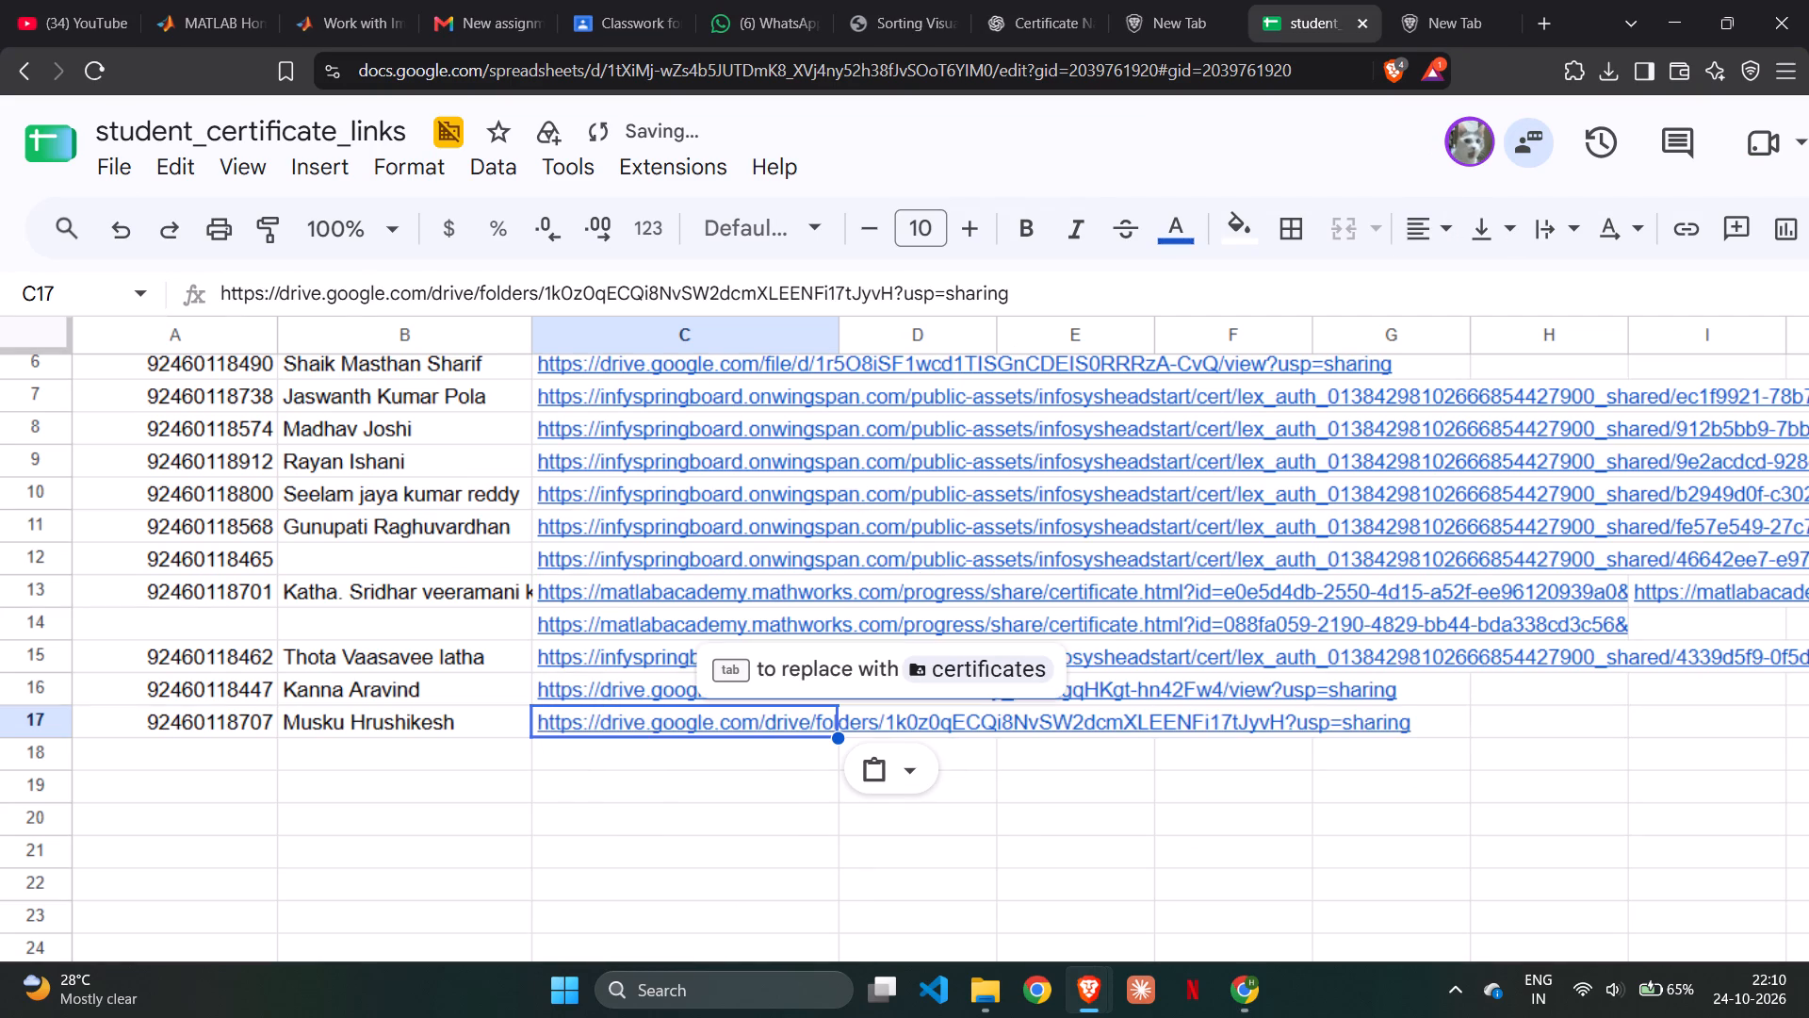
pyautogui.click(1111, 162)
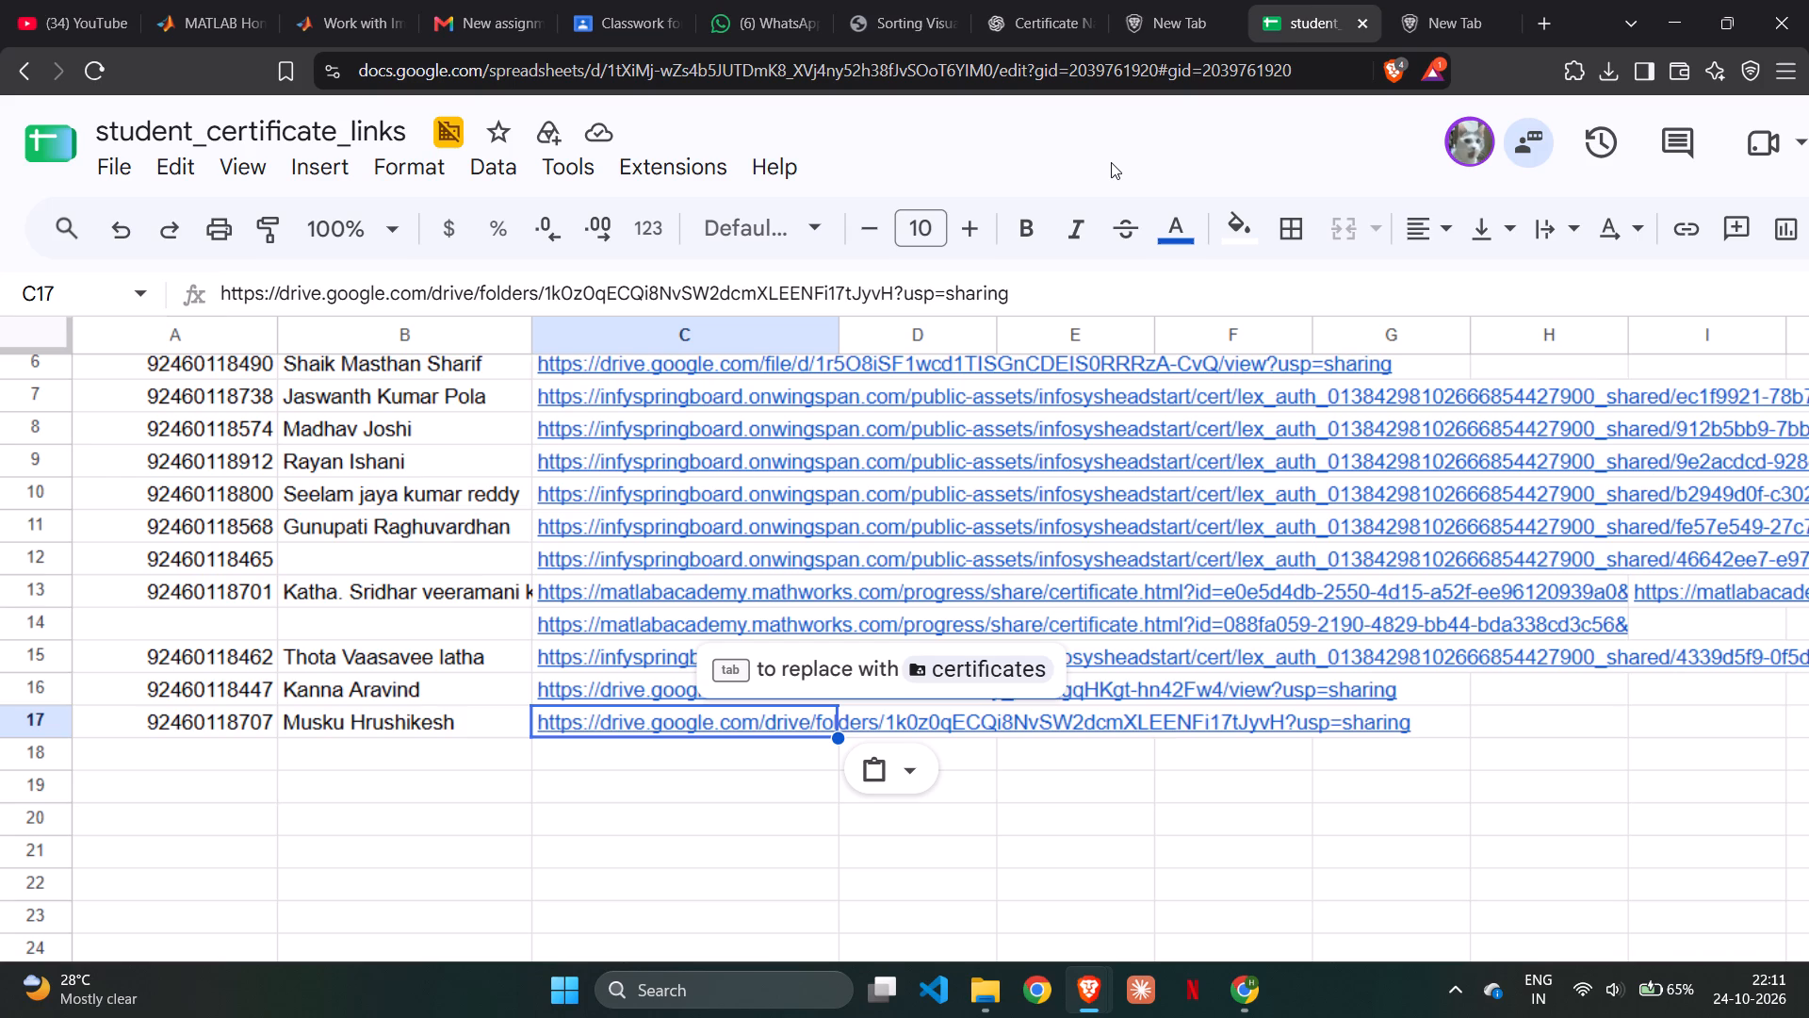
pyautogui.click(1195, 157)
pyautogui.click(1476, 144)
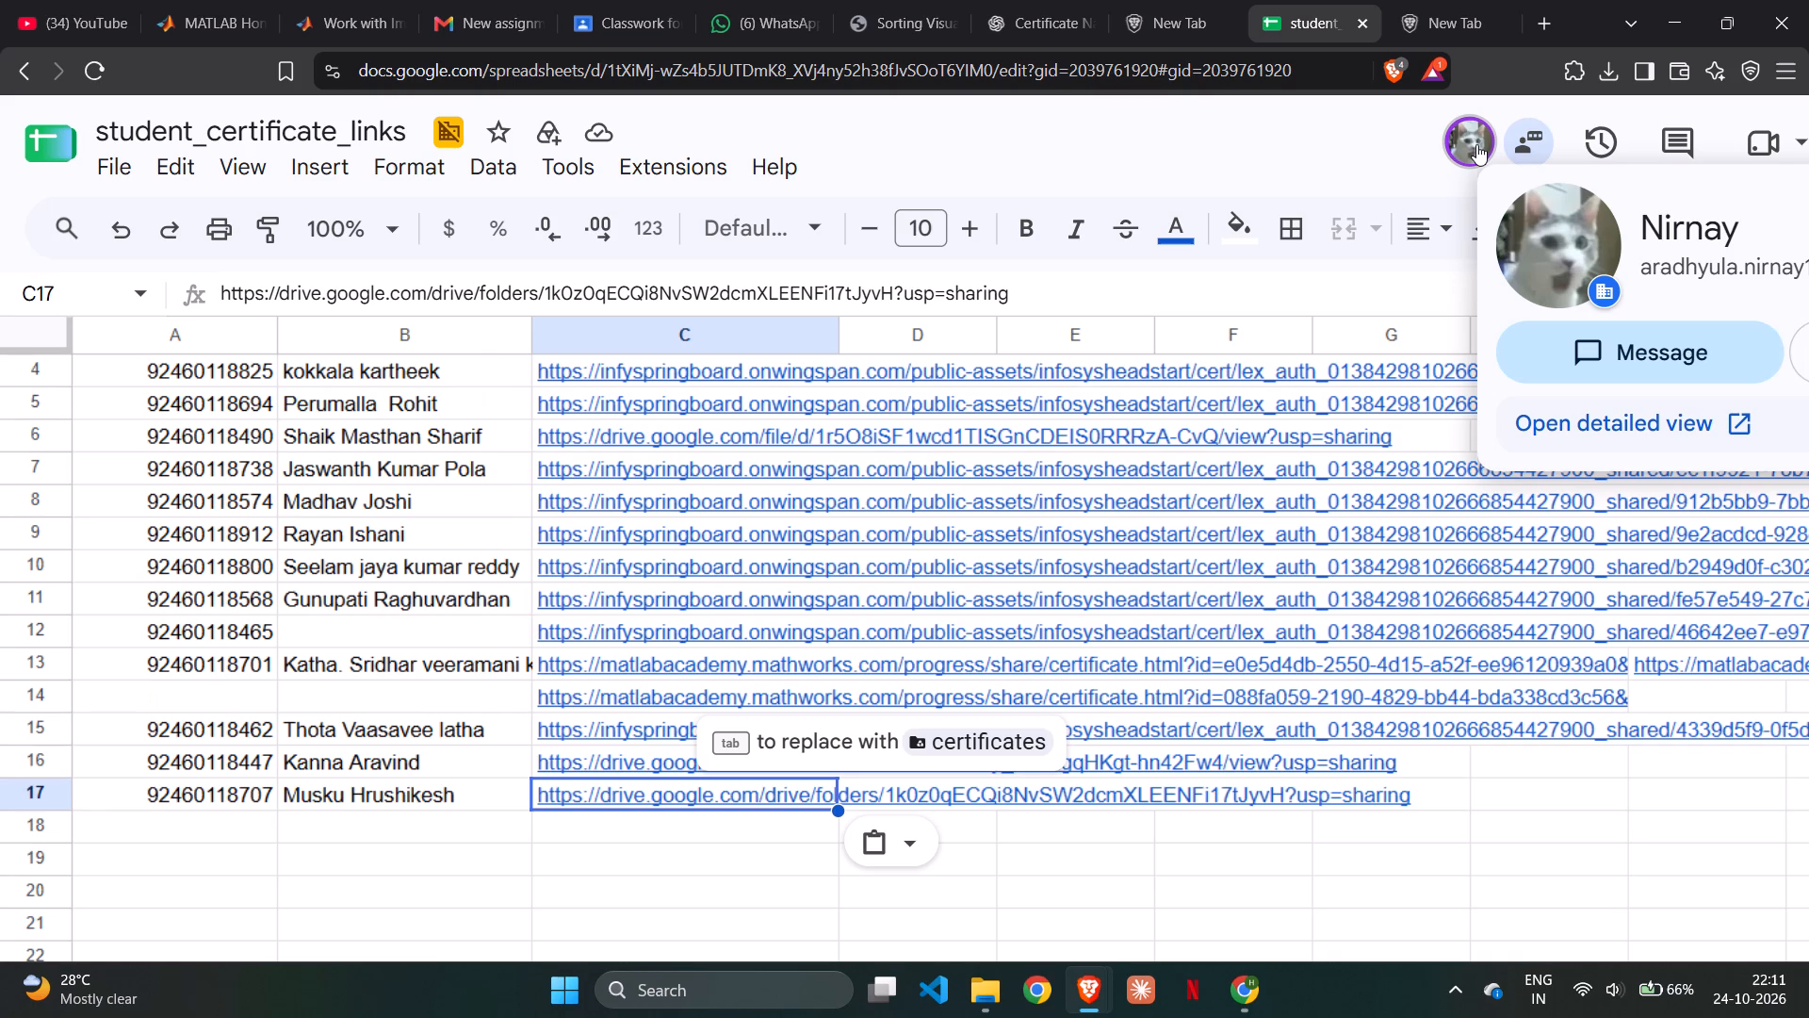
# Open the detailed contact view of the collaborator viewing the spreadsheet, and close both it and the contact card.
pyautogui.click(1615, 446)
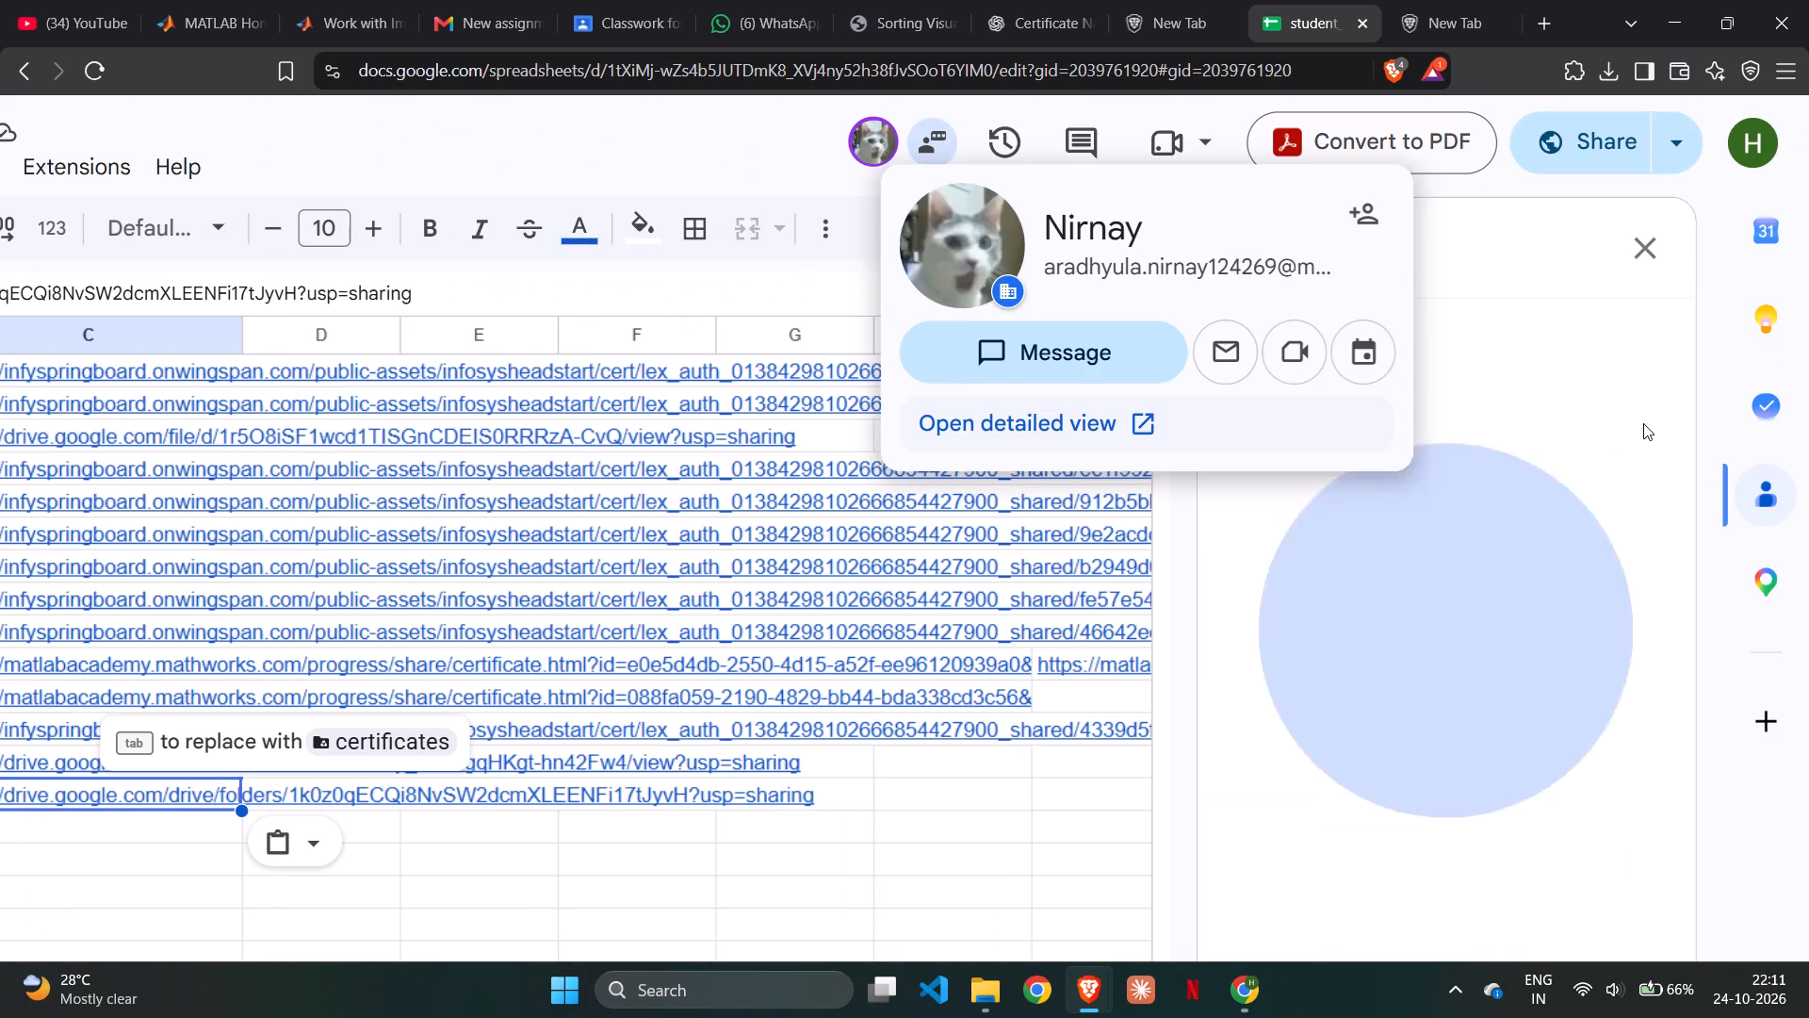
pyautogui.click(1654, 254)
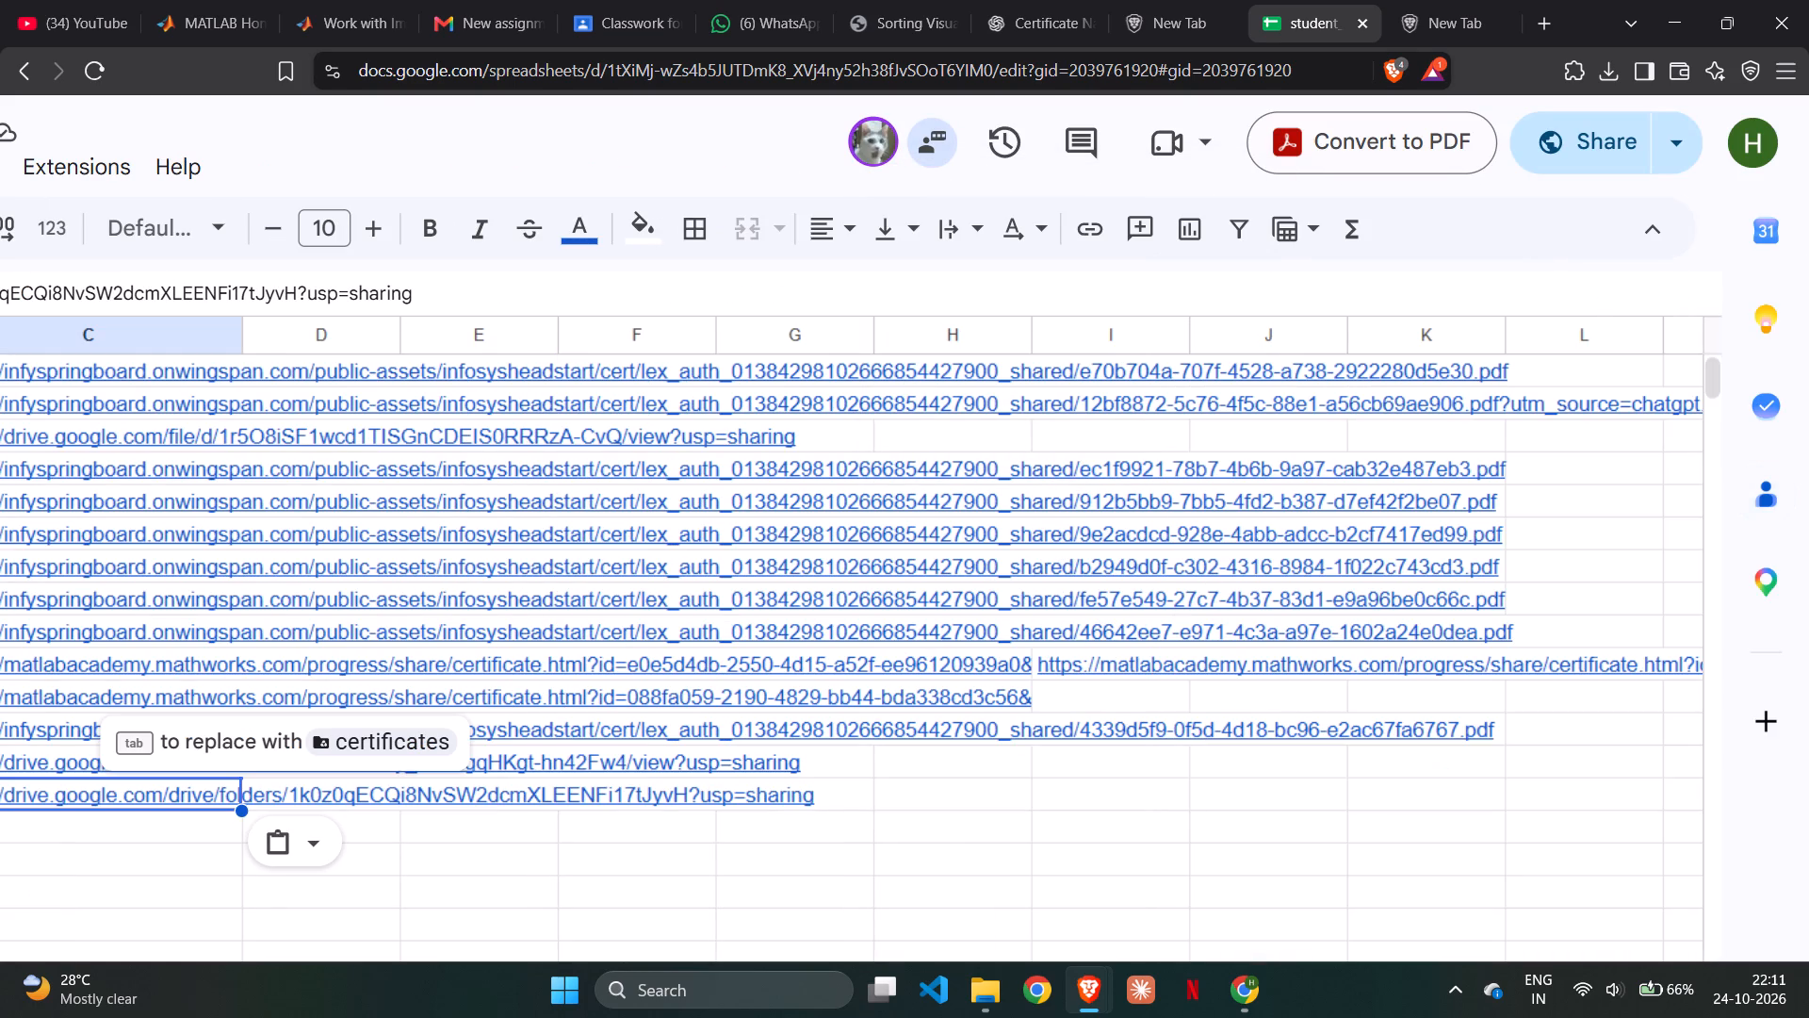
pyautogui.click(716, 124)
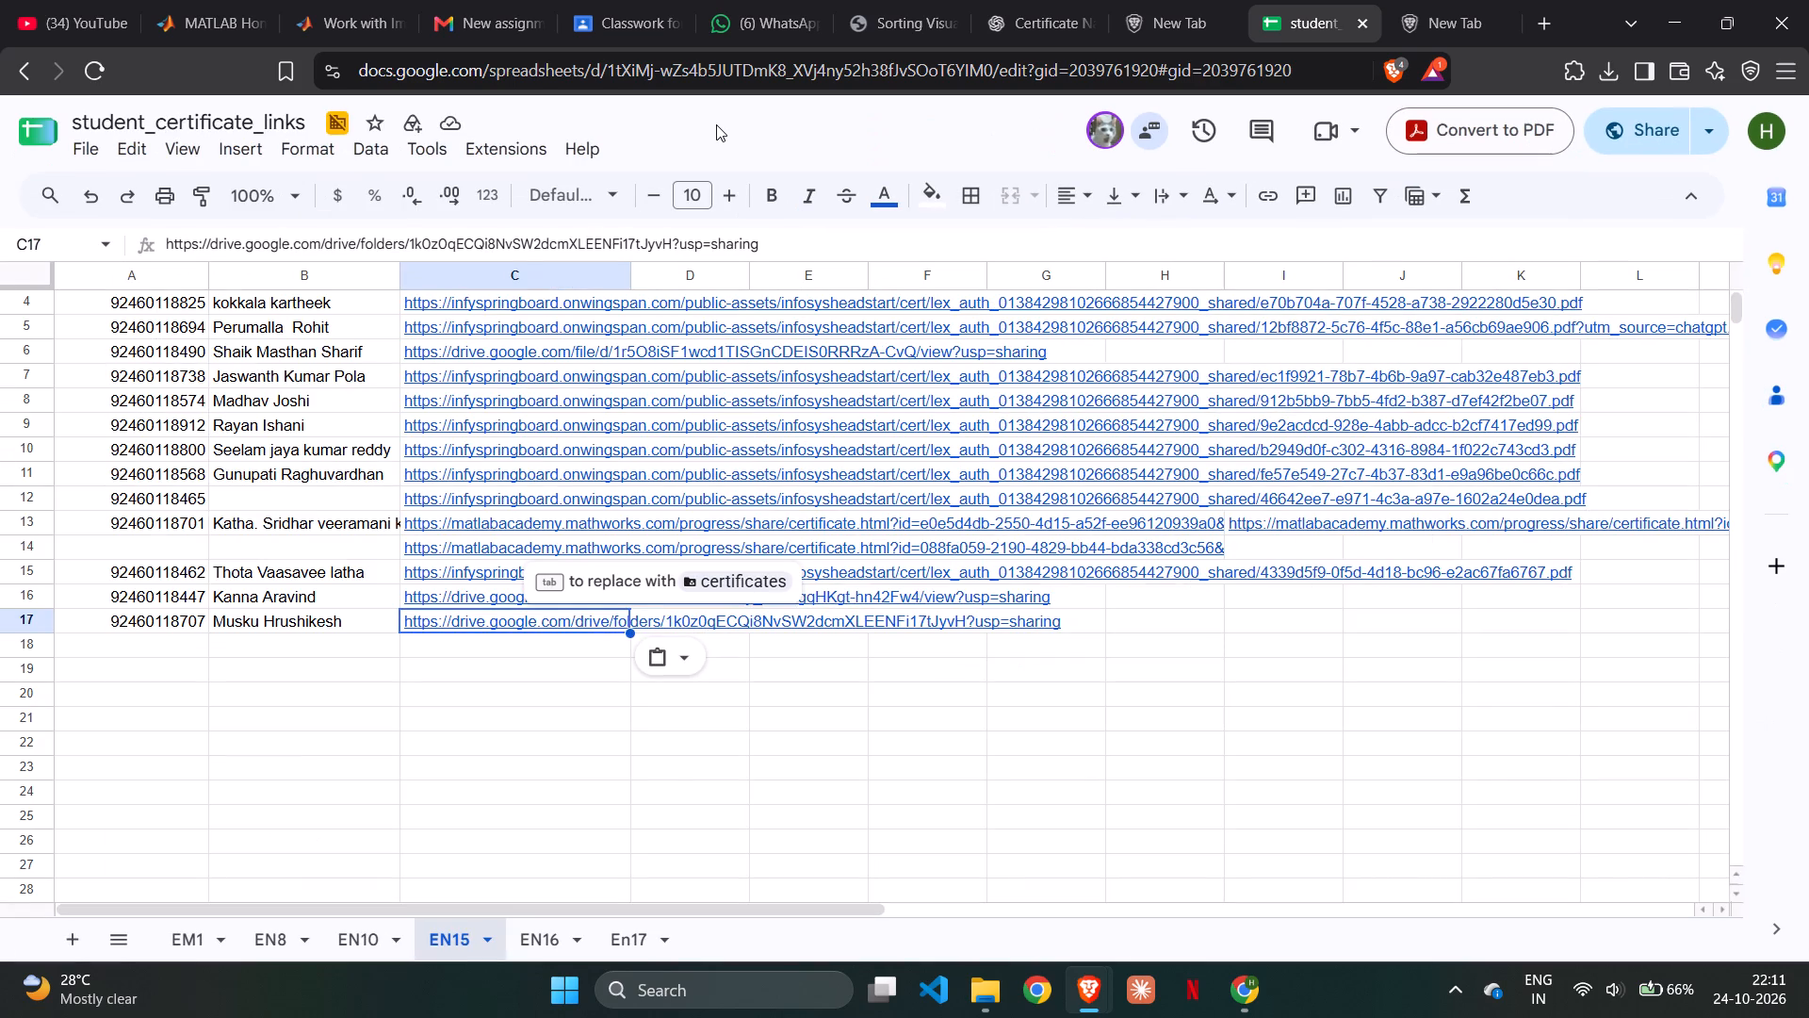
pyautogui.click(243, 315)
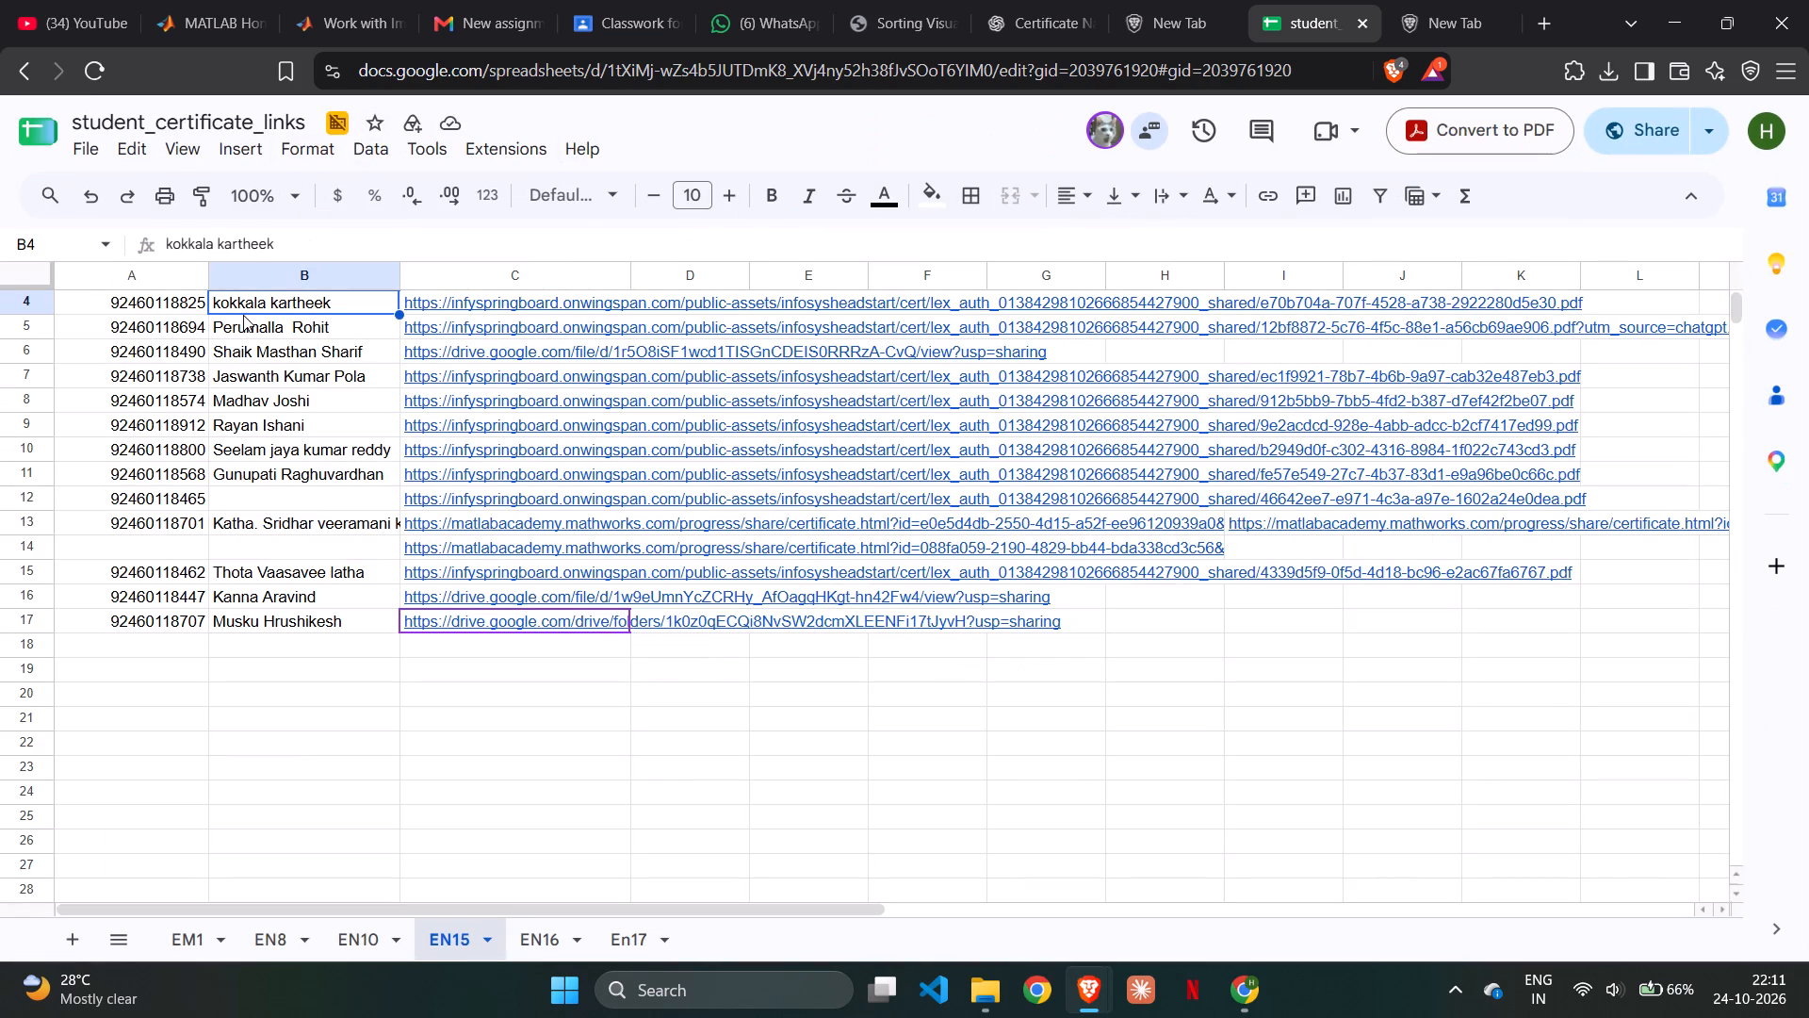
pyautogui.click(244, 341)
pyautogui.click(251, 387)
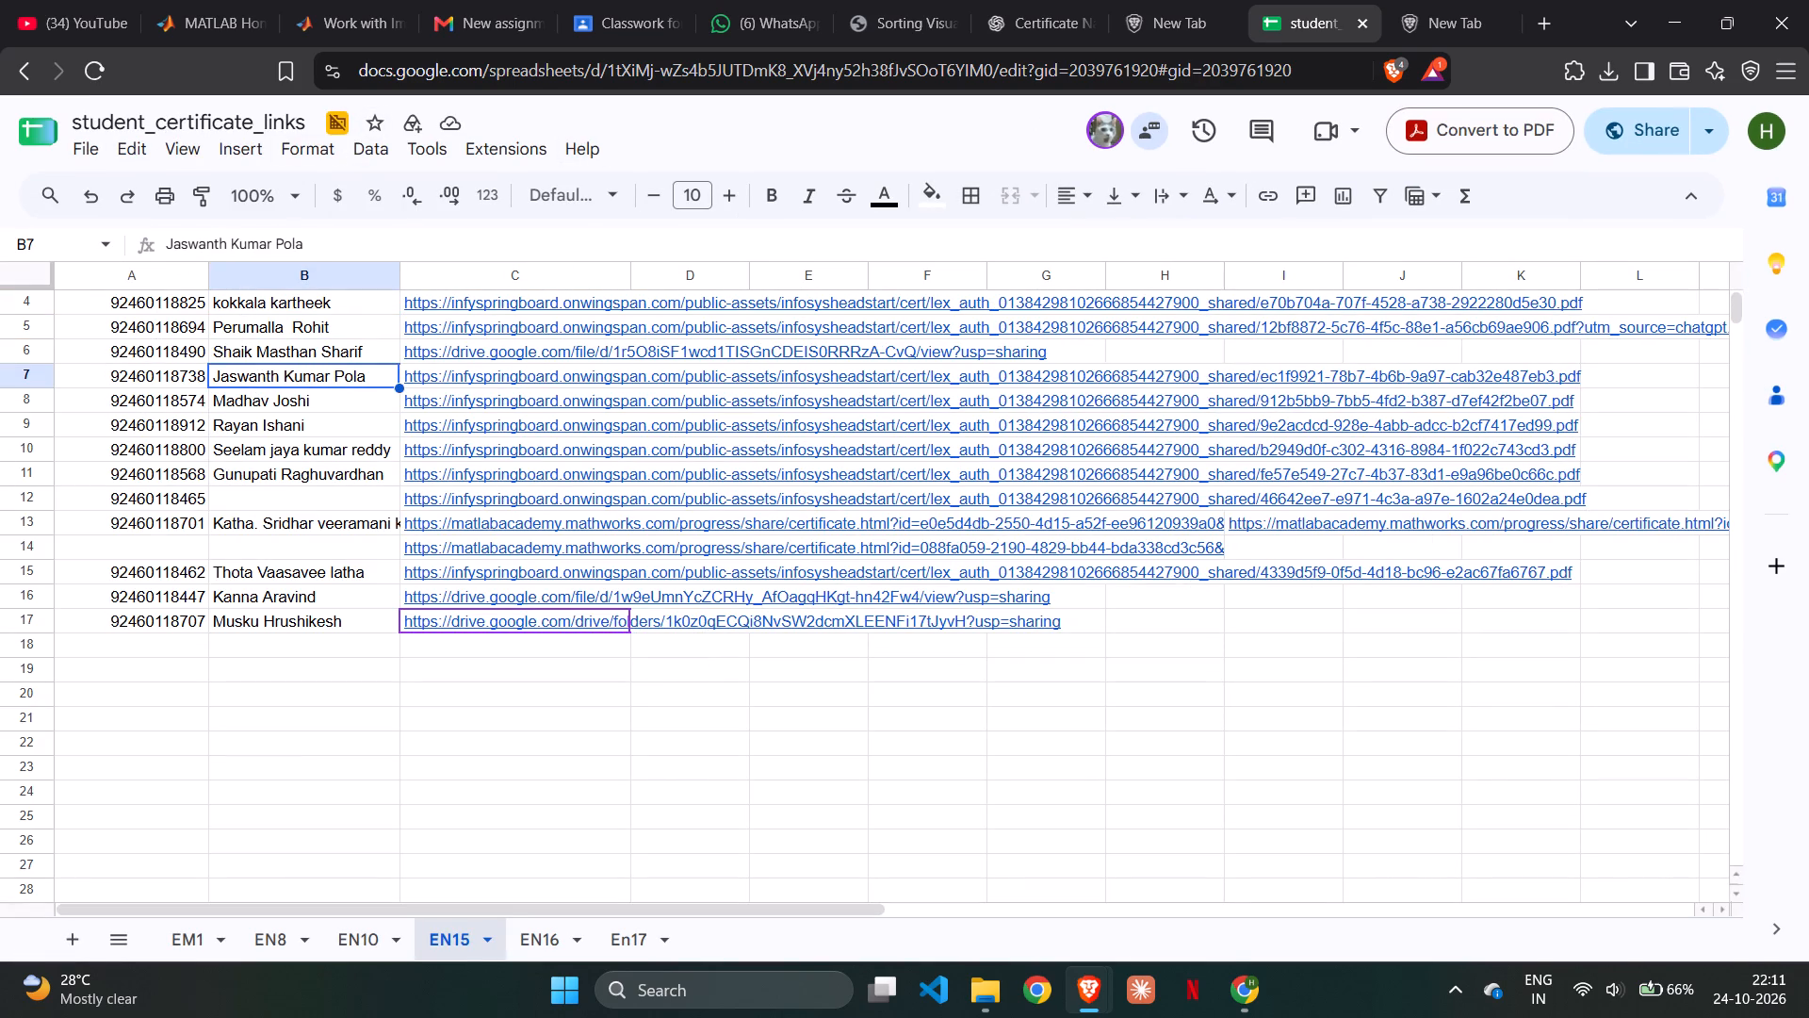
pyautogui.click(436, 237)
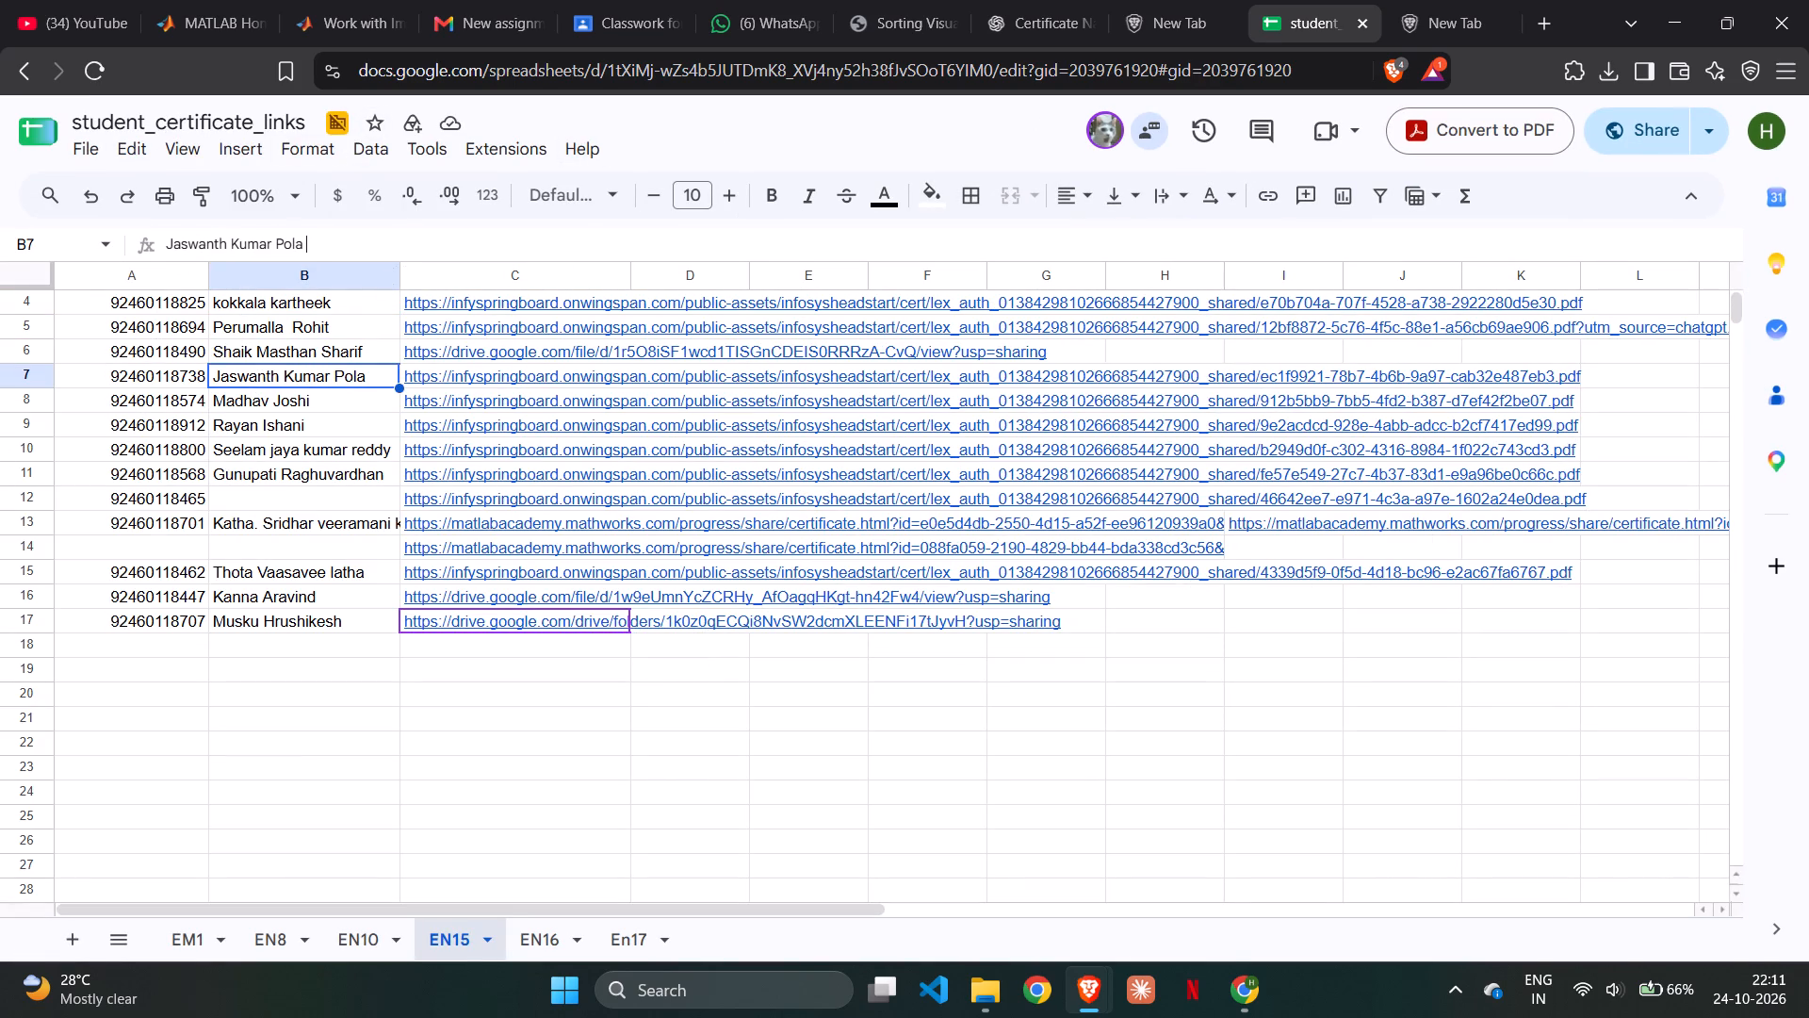